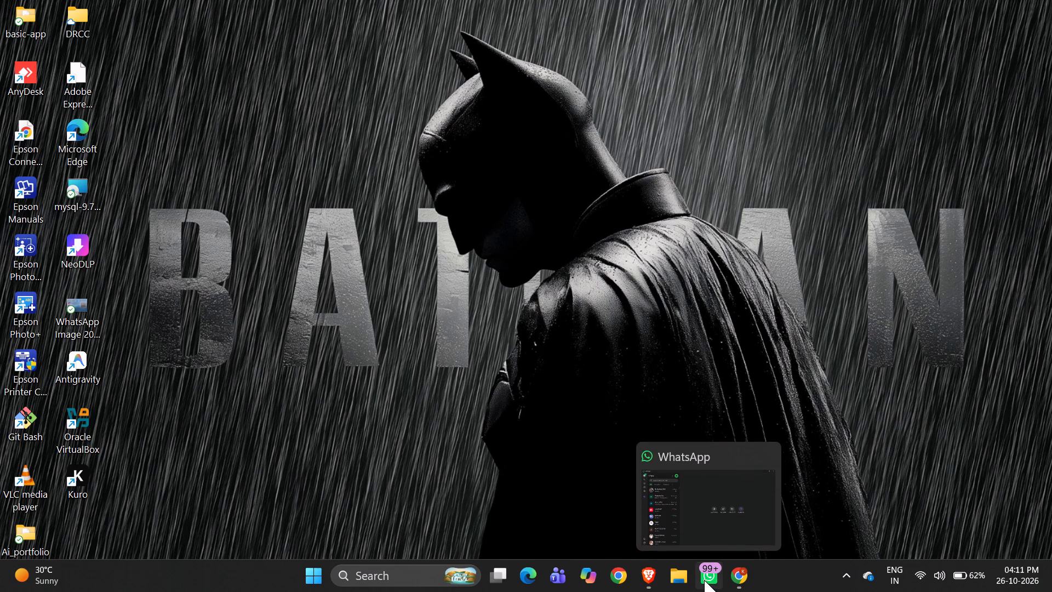
pyautogui.click(372, 573)
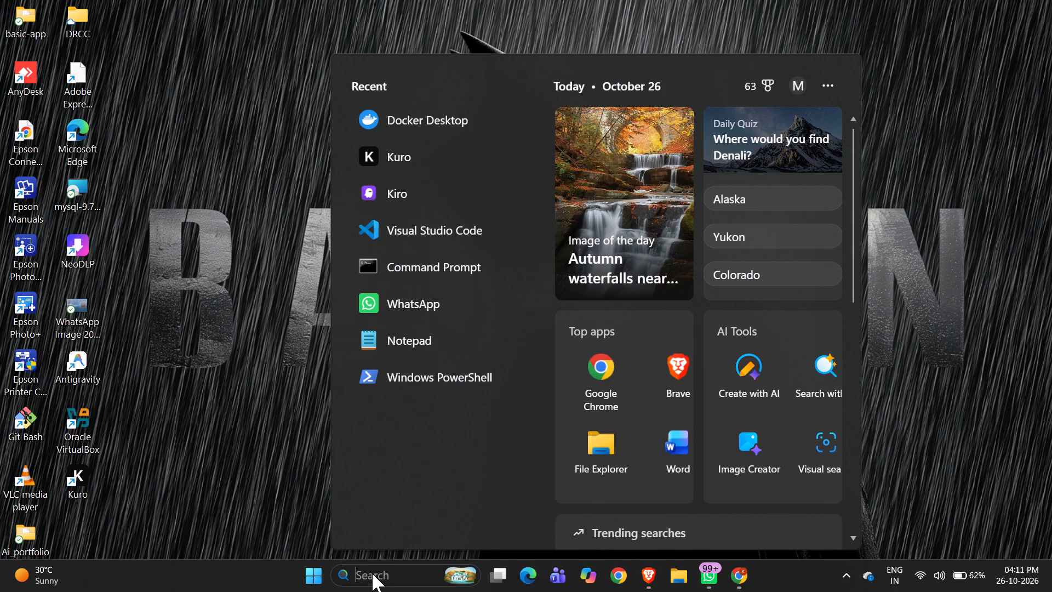
pyautogui.write('not')
pyautogui.press('Return')
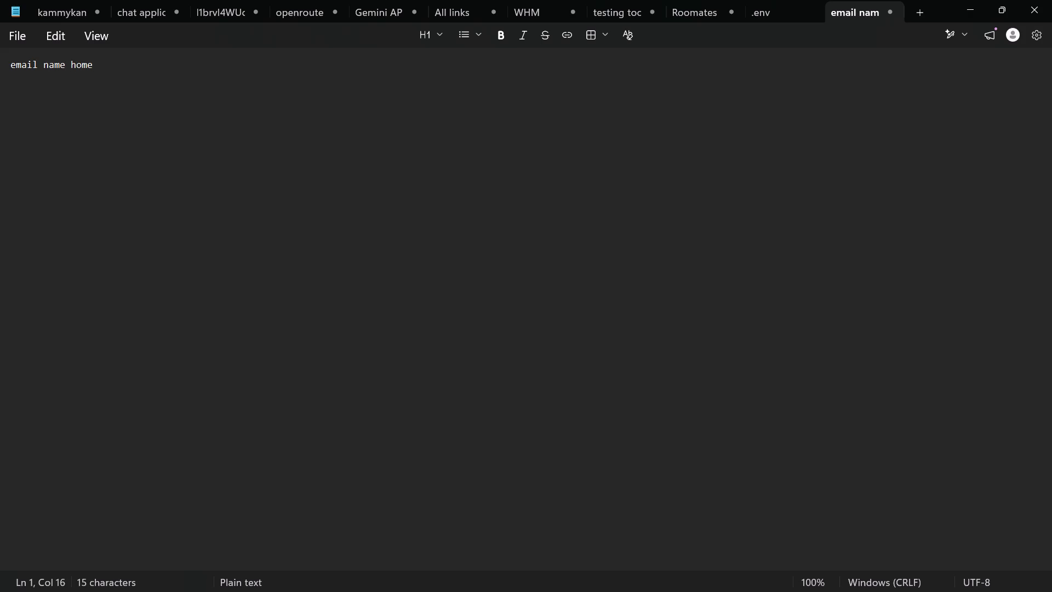
pyautogui.write('town')
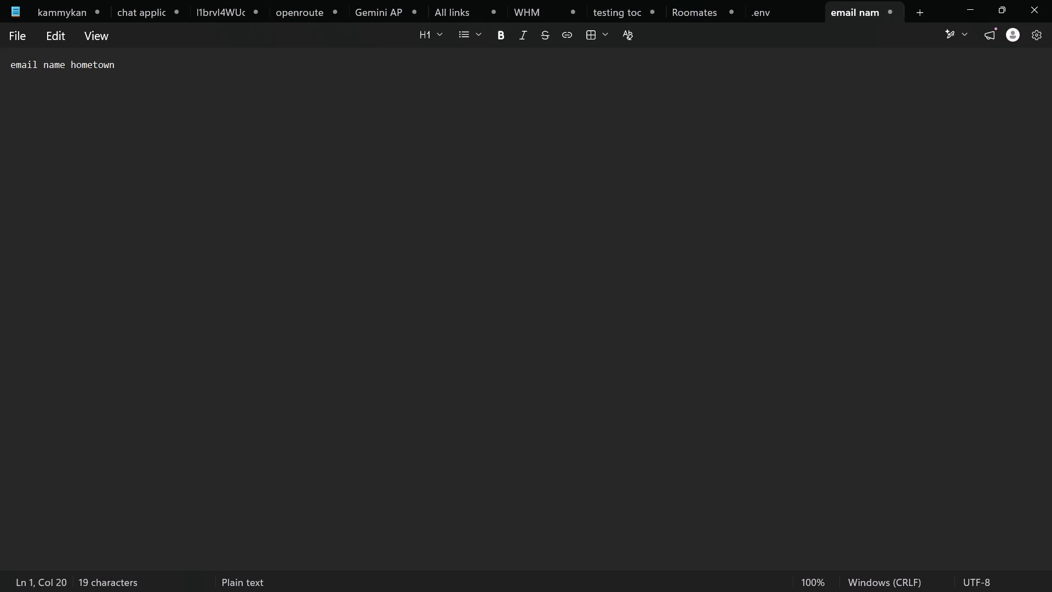
pyautogui.hotkey('shift', '(')
pyautogui.write('city')
pyautogui.write(',state')
pyautogui.hotkey('shift', ')')
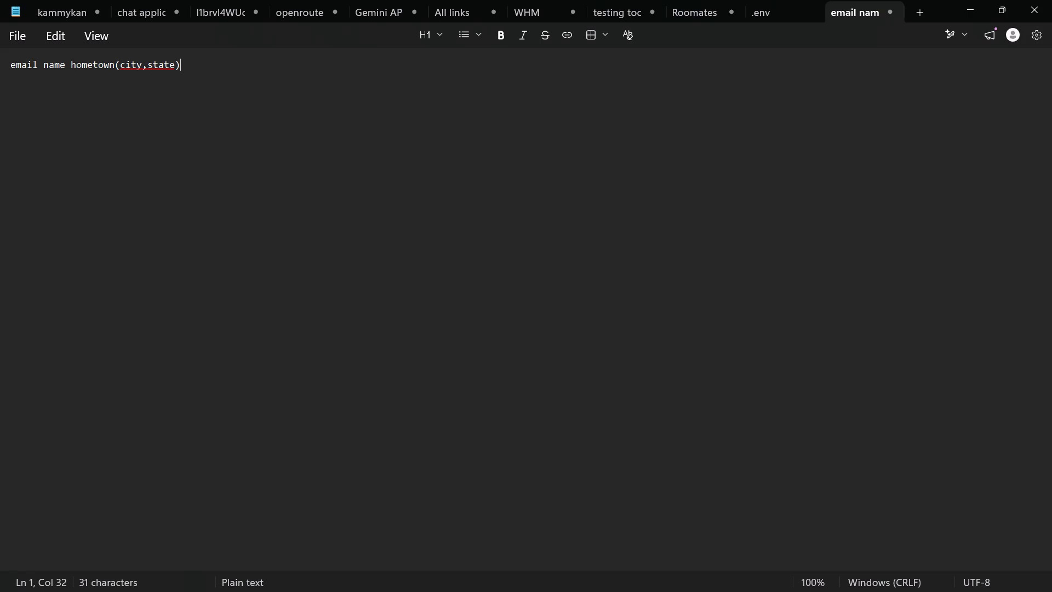
# Add the field "qualification(degree,branch,year)" at the end of the same line.
pyautogui.press('space')
pyautogui.write('qualification')
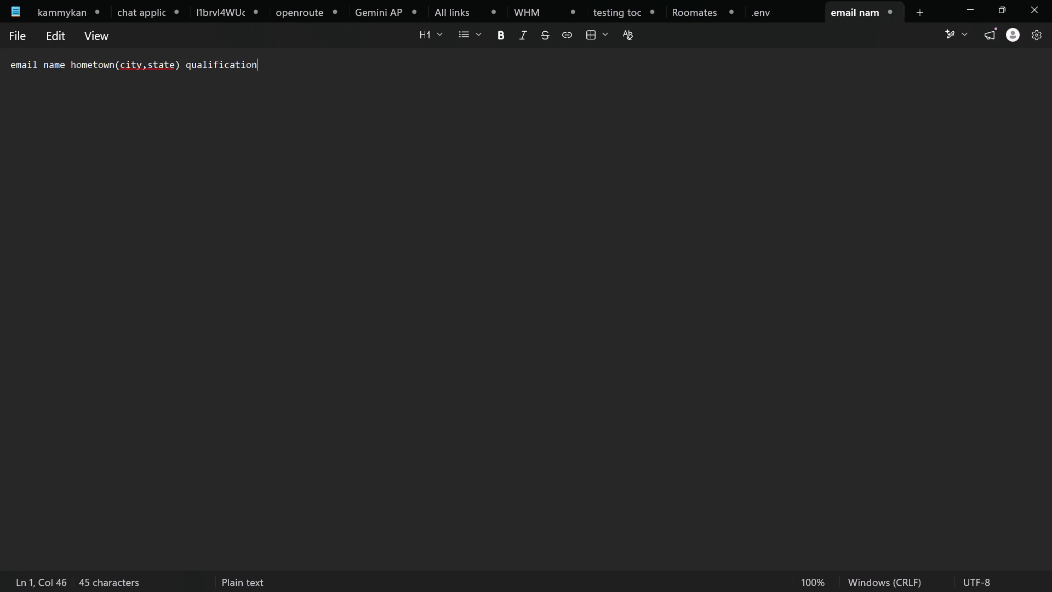
pyautogui.press('space')
pyautogui.press('BackSpace')
pyautogui.hotkey('shift', '(')
pyautogui.write('def')
pyautogui.press('BackSpace')
pyautogui.write('gree')
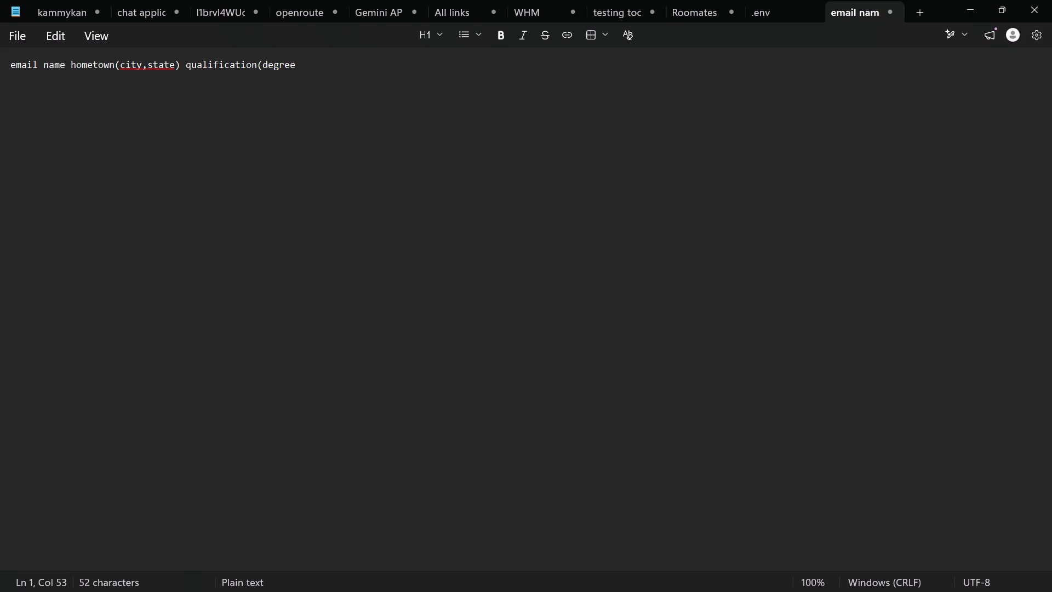
pyautogui.write(',branch,')
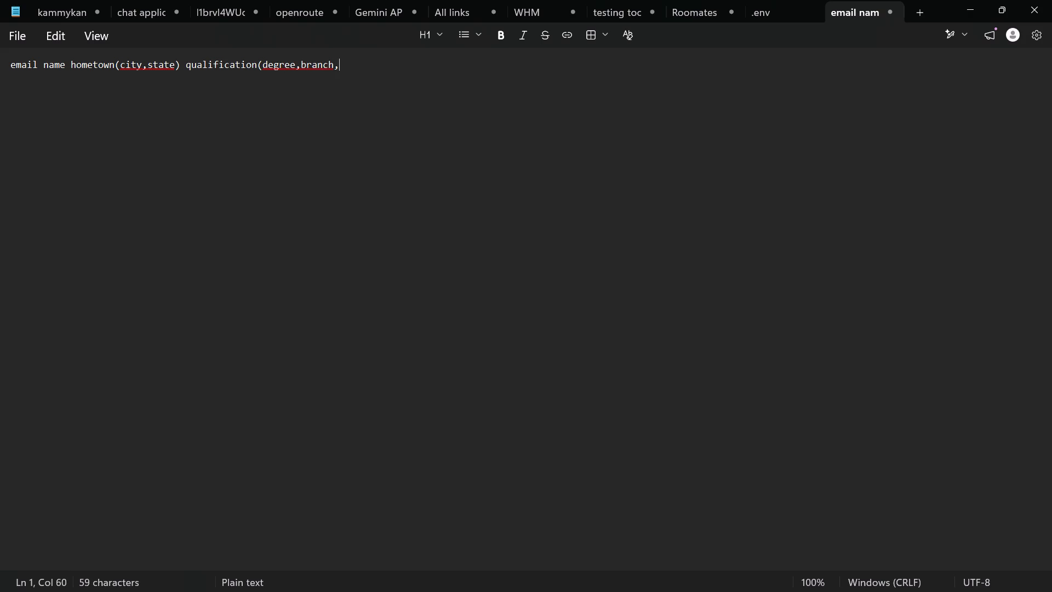
pyautogui.press('space')
pyautogui.press('BackSpace')
pyautogui.write('year')
pyautogui.hotkey('shift', ')')
# Append the fields "collage,location" and "joining date" to the line.
pyautogui.press('space')
pyautogui.press('space')
pyautogui.write('collage')
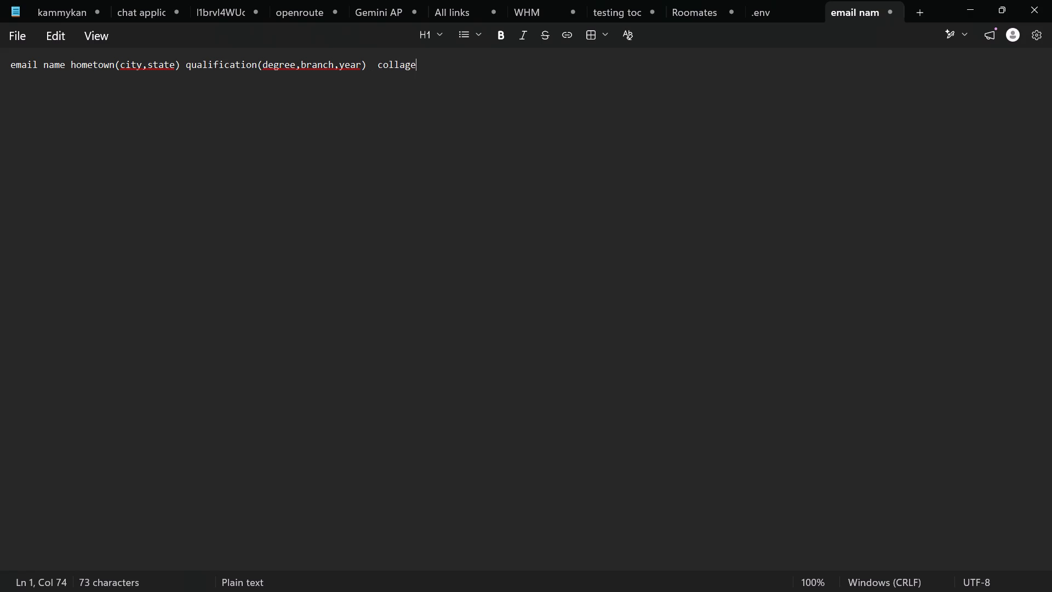
pyautogui.hotkey('shift', '(')
pyautogui.press('BackSpace')
pyautogui.write(',location')
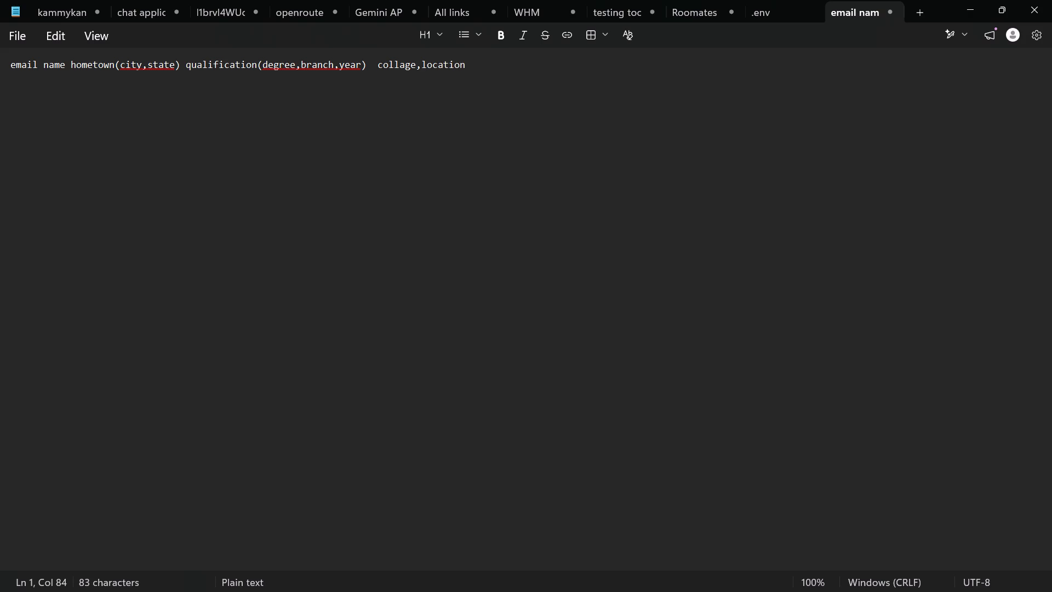
pyautogui.press('space')
pyautogui.write('joining')
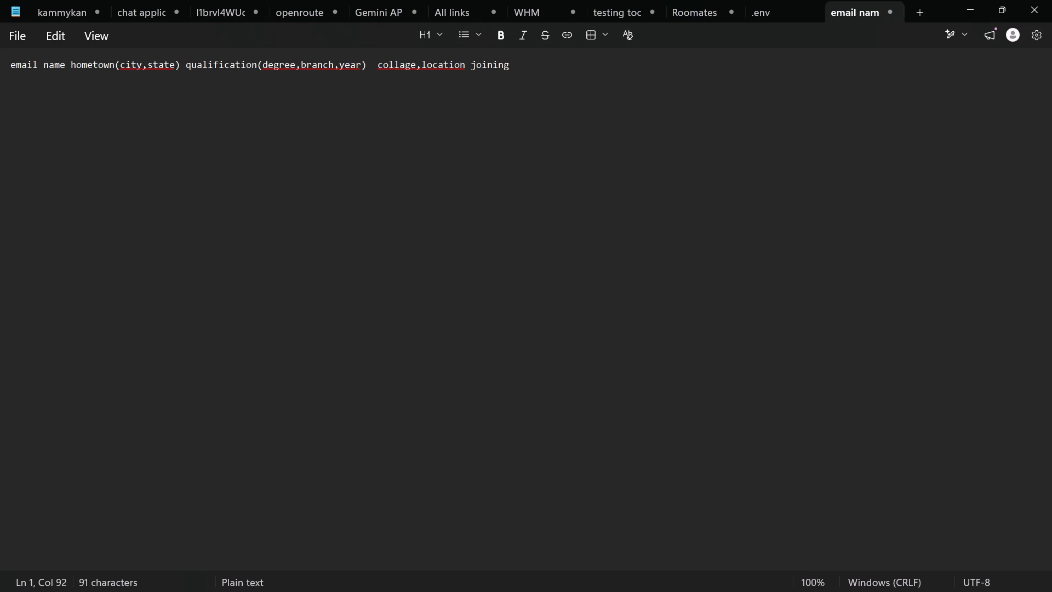
pyautogui.press('space')
pyautogui.write('date')
# Append the field "contact number" after "joining date", separated by two spaces.
pyautogui.press('Left')
pyautogui.press('Left')
pyautogui.press('Left')
pyautogui.press('Left')
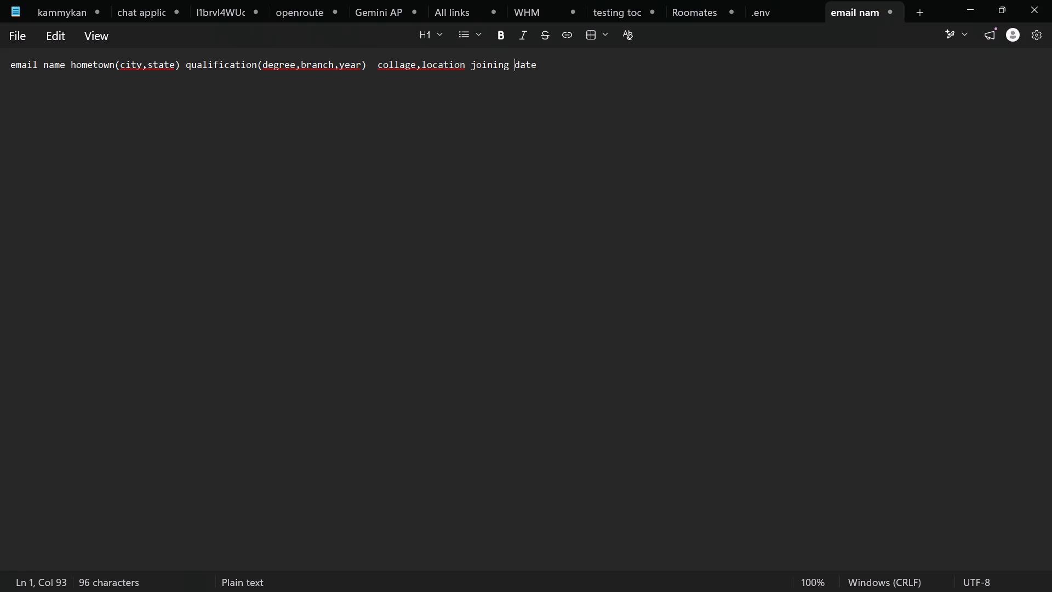
pyautogui.click(581, 39)
pyautogui.click(552, 65)
pyautogui.click(565, 69)
pyautogui.press('space')
pyautogui.press('space')
pyautogui.write('contact number')
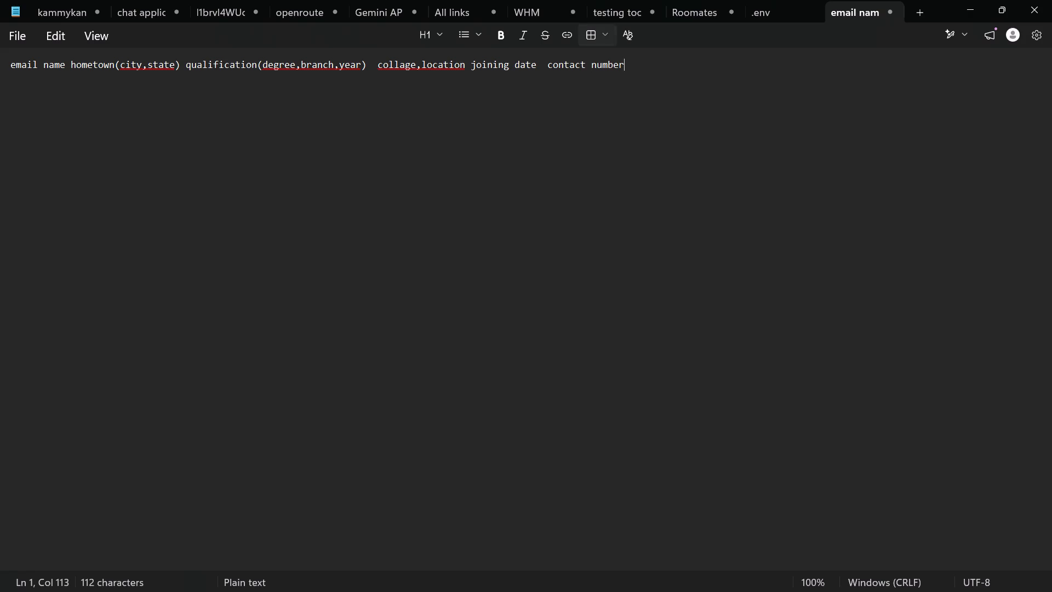
# Insert a vertical bar "|" directly before every field except email, from contact number back to name.
pyautogui.click(546, 67)
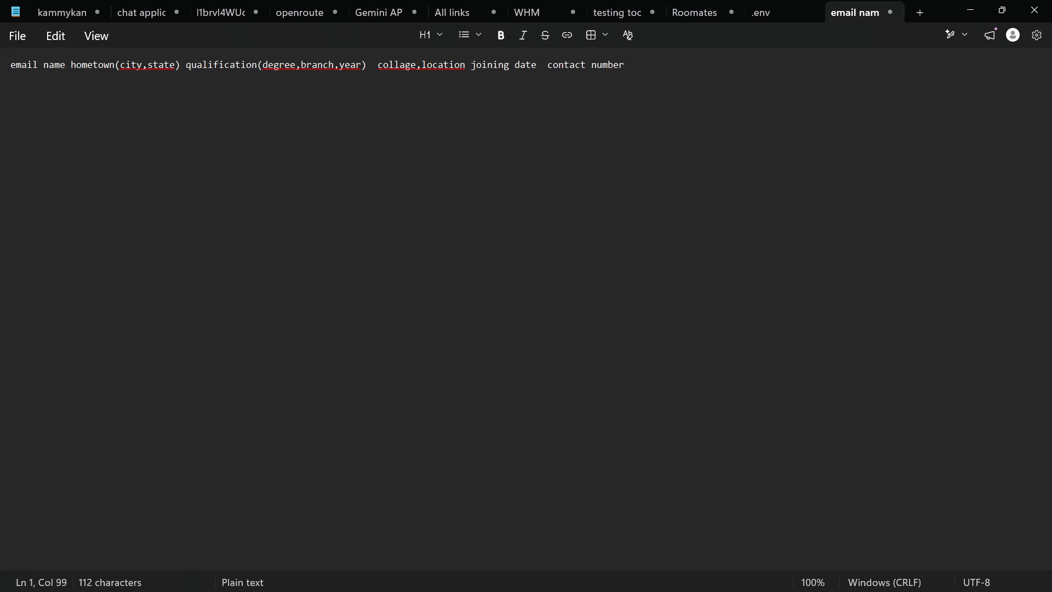
pyautogui.hotkey('shift', '|')
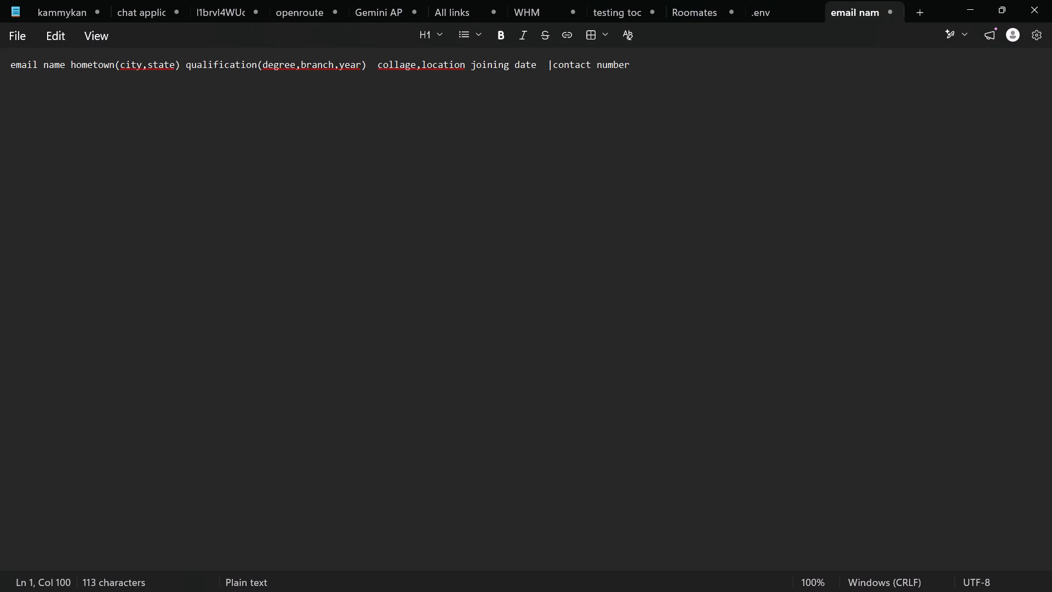
pyautogui.click(472, 66)
pyautogui.hotkey('shift', '|')
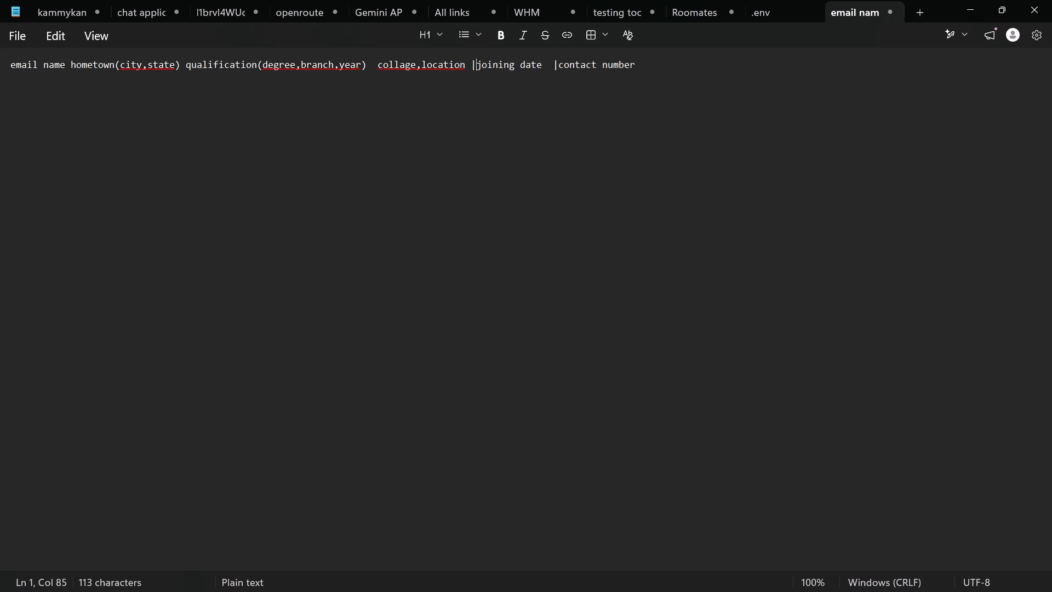
pyautogui.click(379, 65)
pyautogui.hotkey('shift', '|')
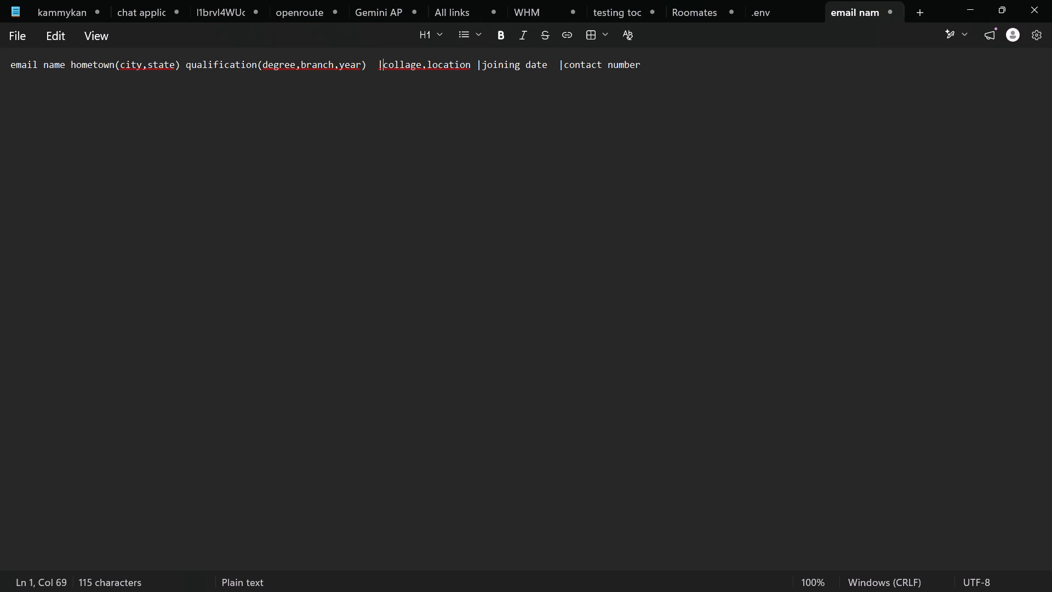
pyautogui.click(185, 66)
pyautogui.hotkey('shift', '|')
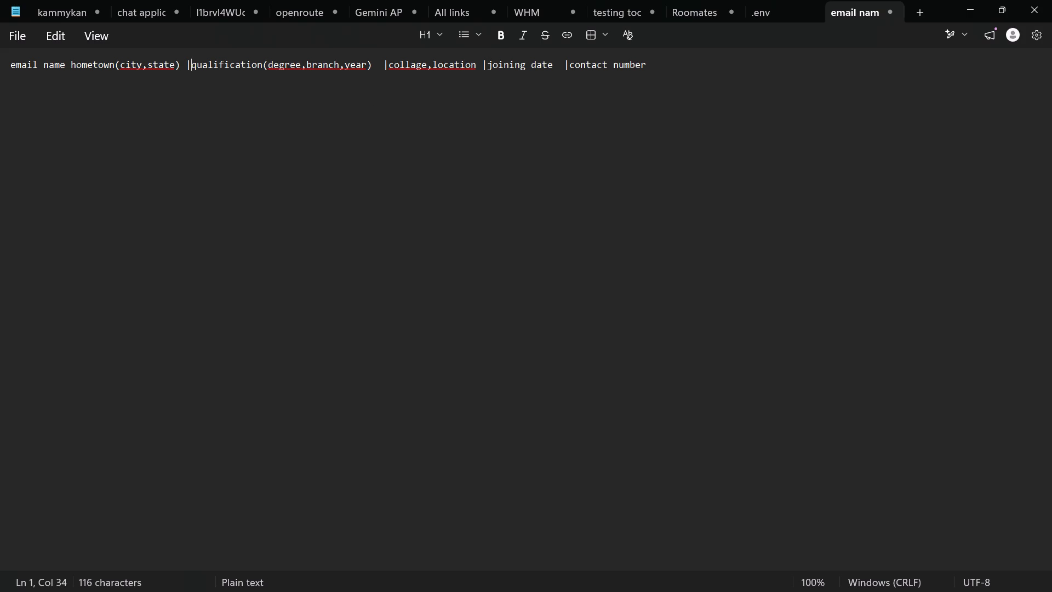
pyautogui.click(72, 65)
pyautogui.hotkey('shift', '|')
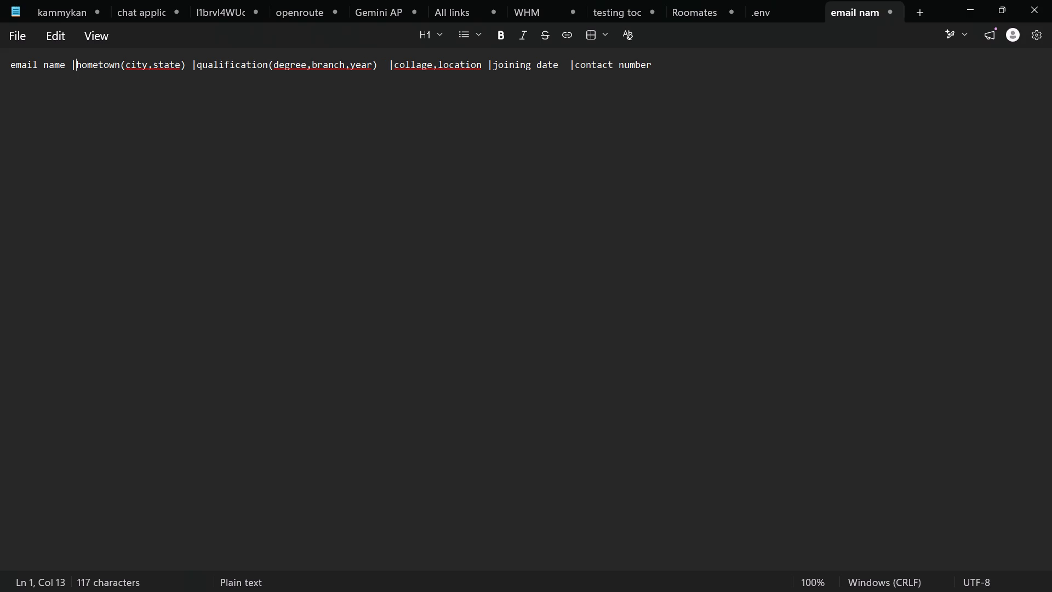
pyautogui.click(42, 67)
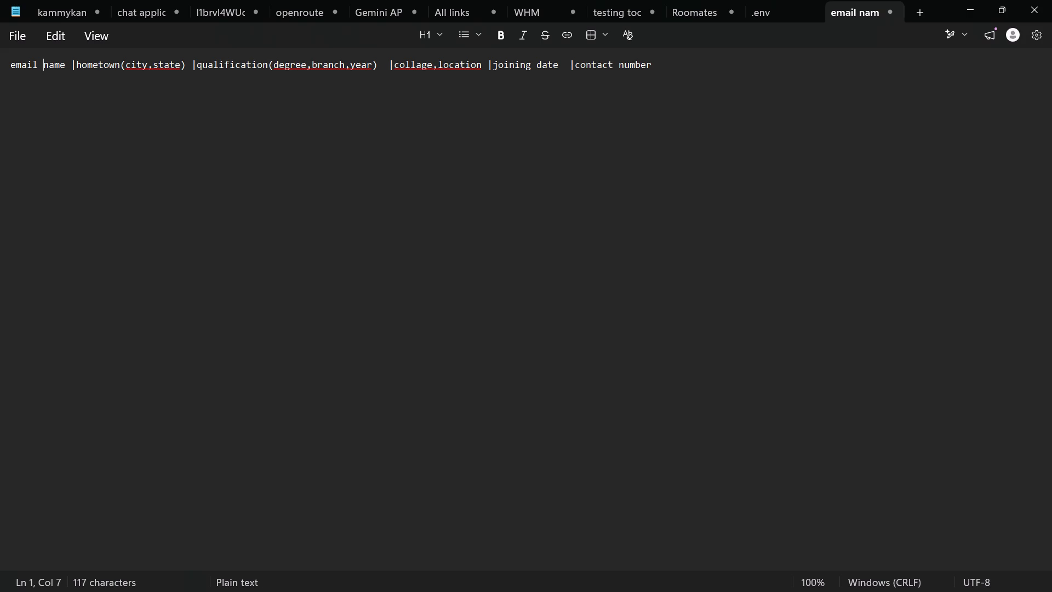
pyautogui.hotkey('shift', '|')
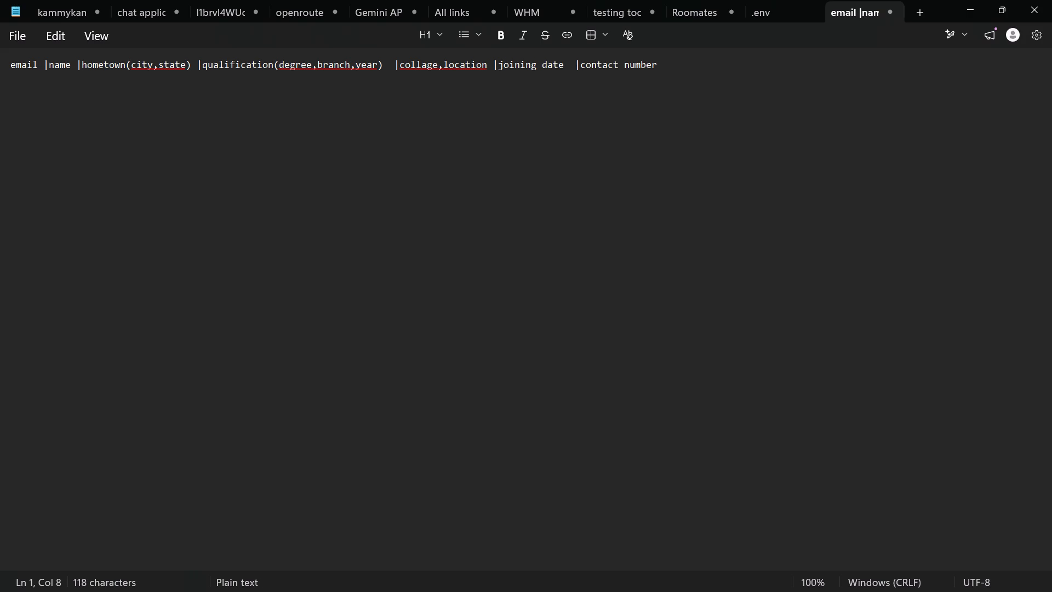
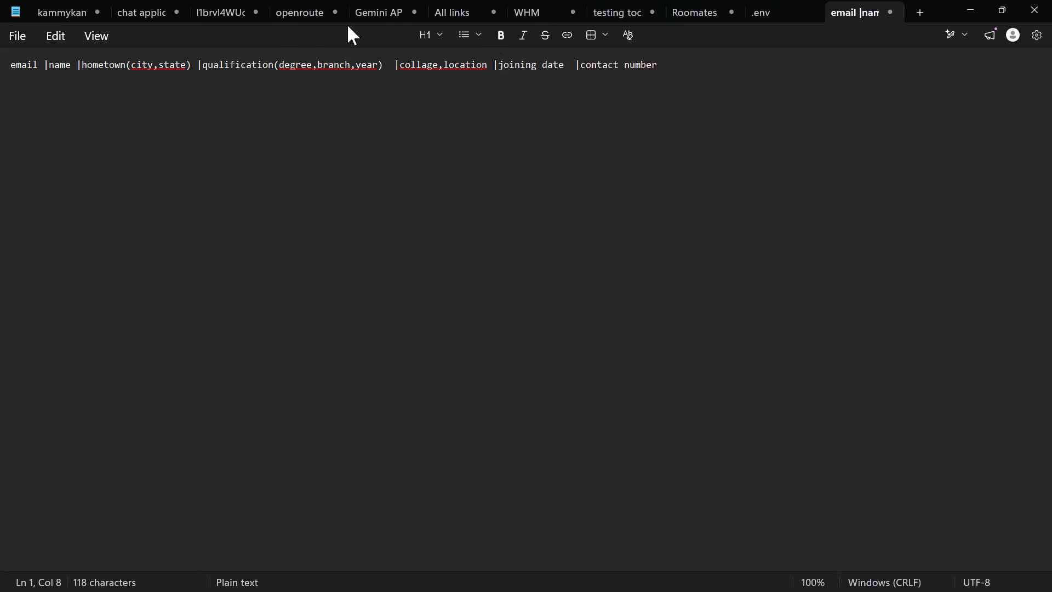
# Insert a new line above the bar-separated field list and enter the person's email address on it.
pyautogui.click(11, 65)
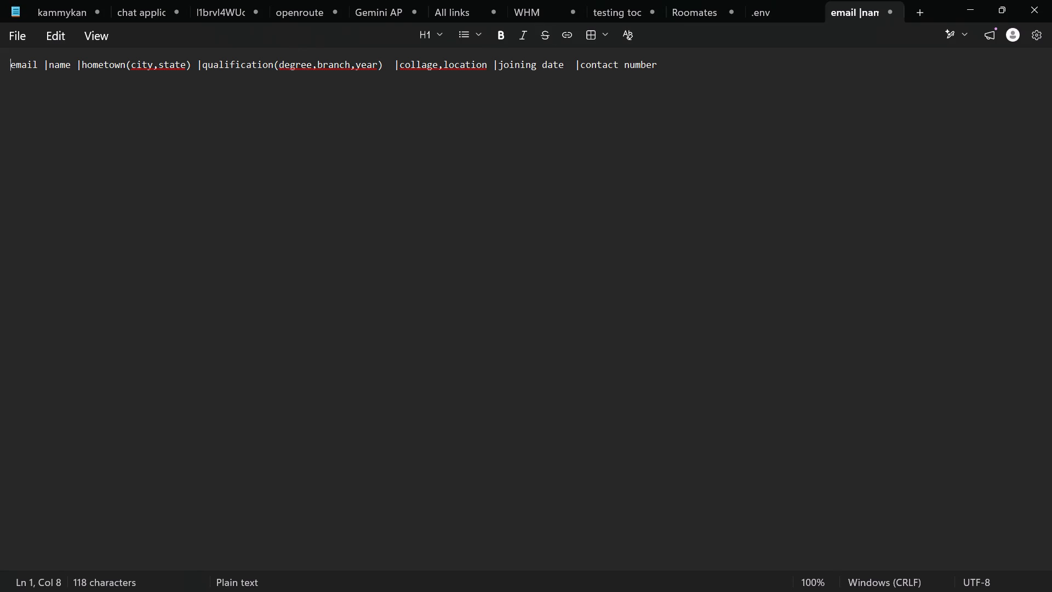
pyautogui.press('Return')
pyautogui.click(13, 62)
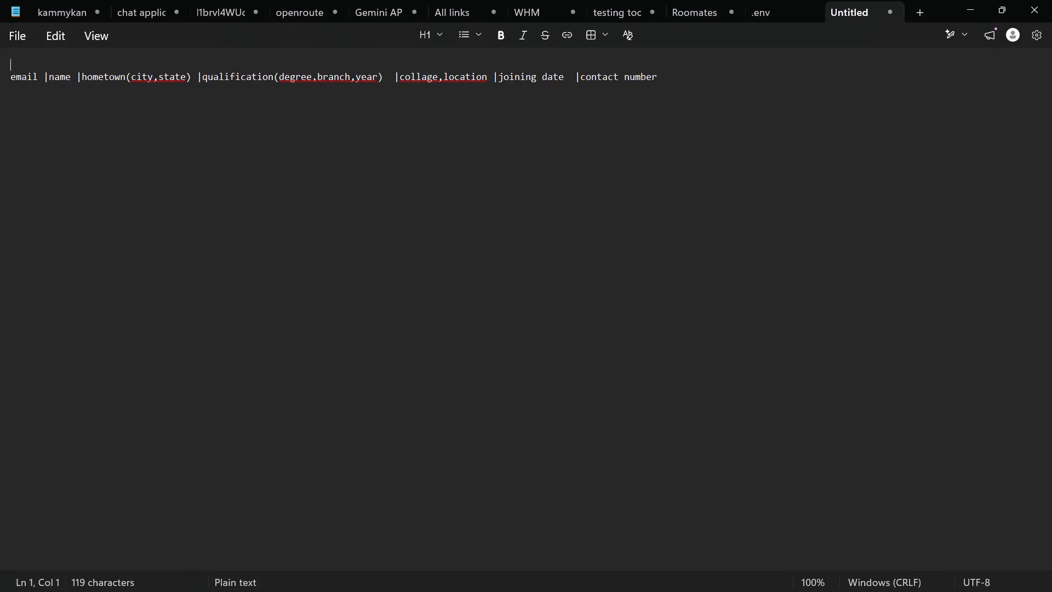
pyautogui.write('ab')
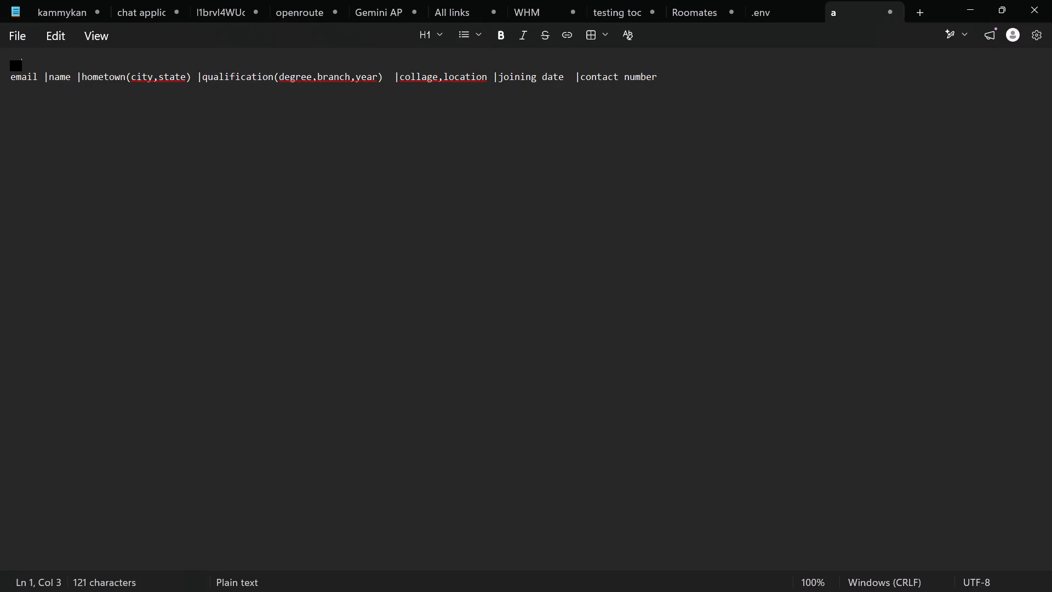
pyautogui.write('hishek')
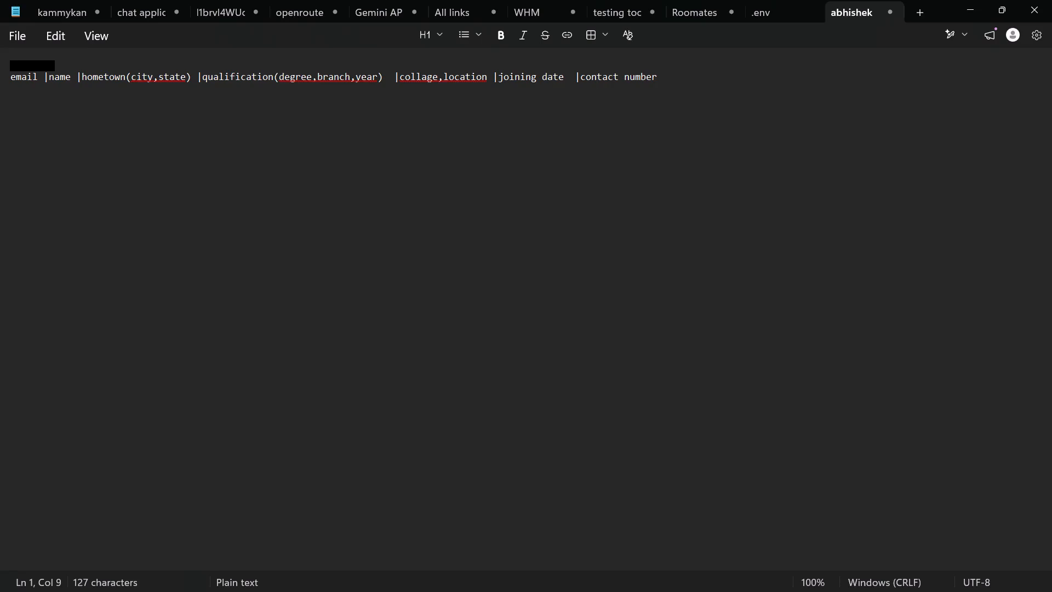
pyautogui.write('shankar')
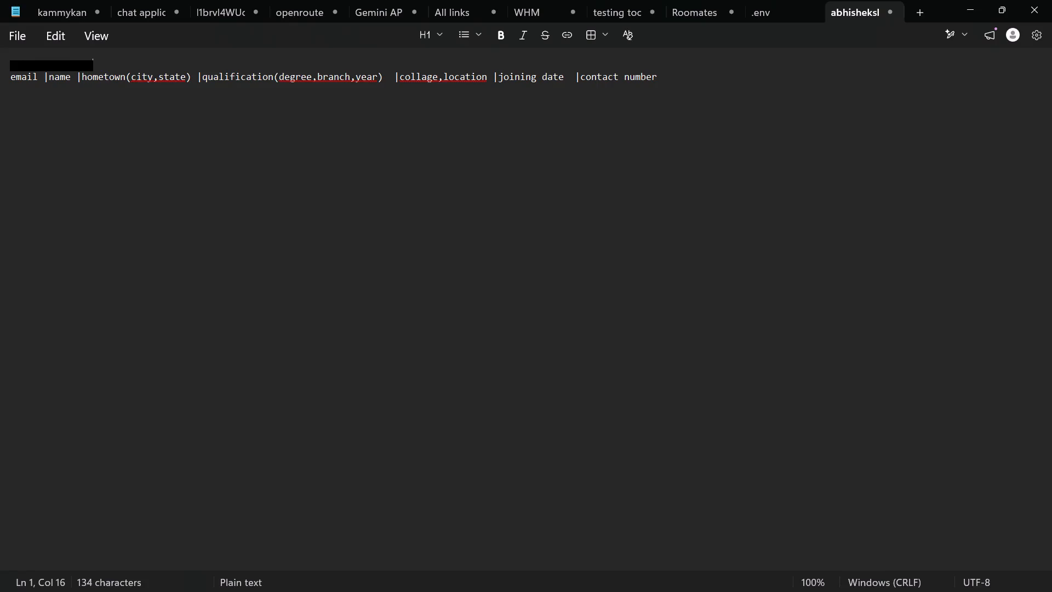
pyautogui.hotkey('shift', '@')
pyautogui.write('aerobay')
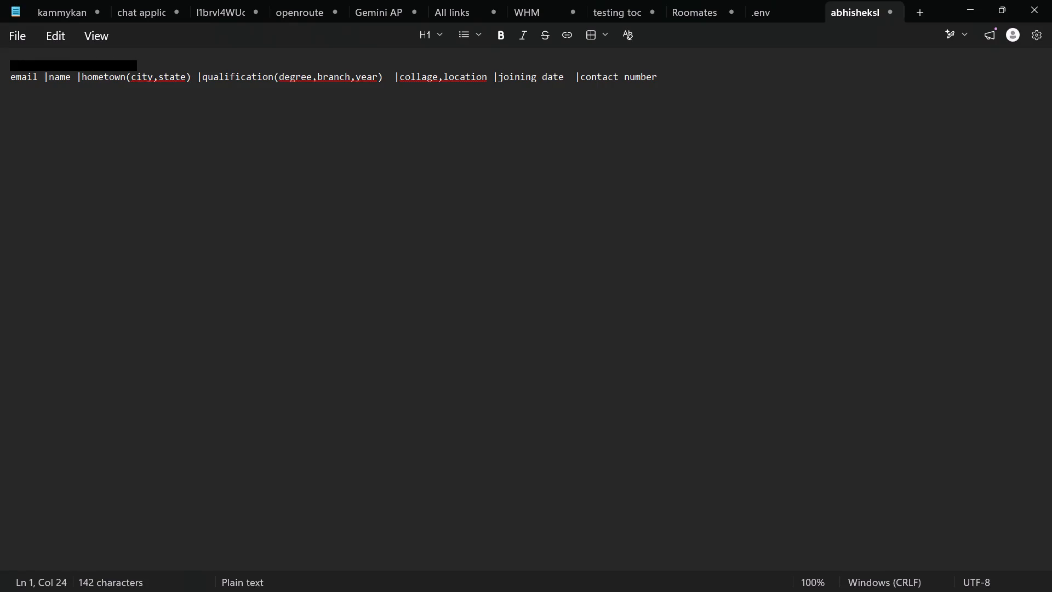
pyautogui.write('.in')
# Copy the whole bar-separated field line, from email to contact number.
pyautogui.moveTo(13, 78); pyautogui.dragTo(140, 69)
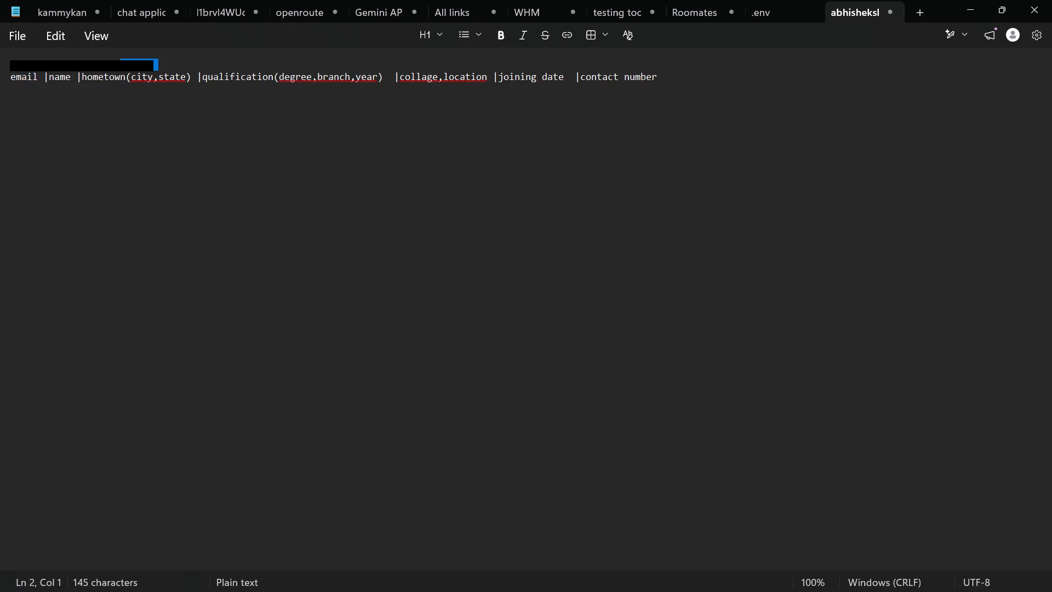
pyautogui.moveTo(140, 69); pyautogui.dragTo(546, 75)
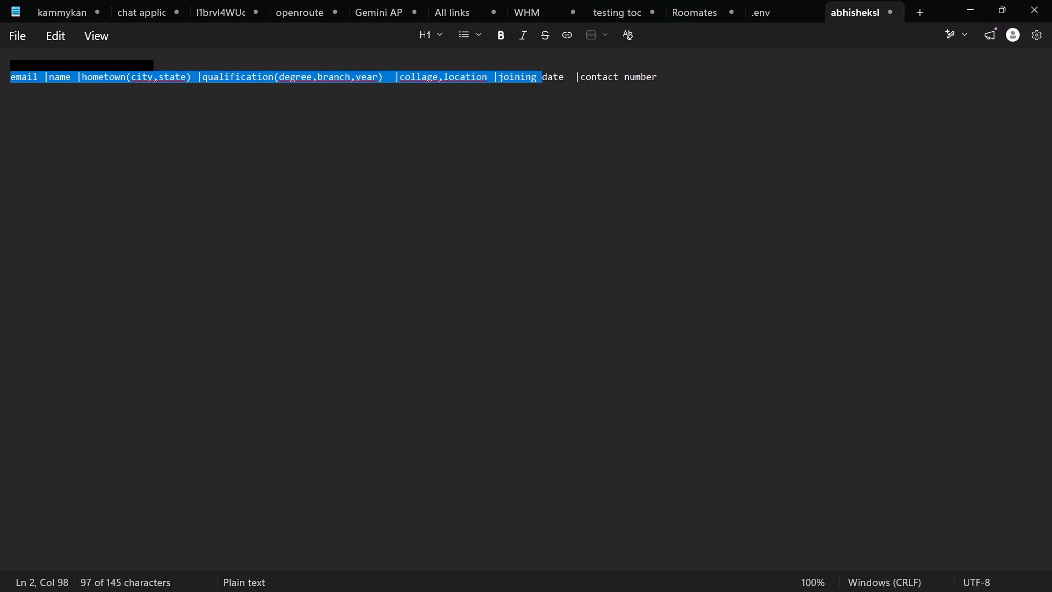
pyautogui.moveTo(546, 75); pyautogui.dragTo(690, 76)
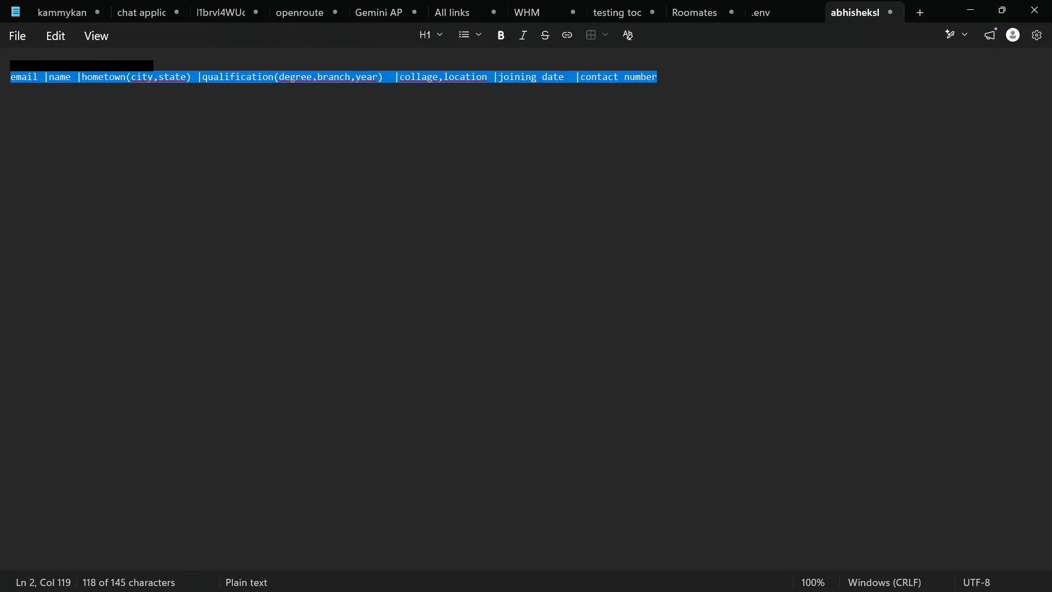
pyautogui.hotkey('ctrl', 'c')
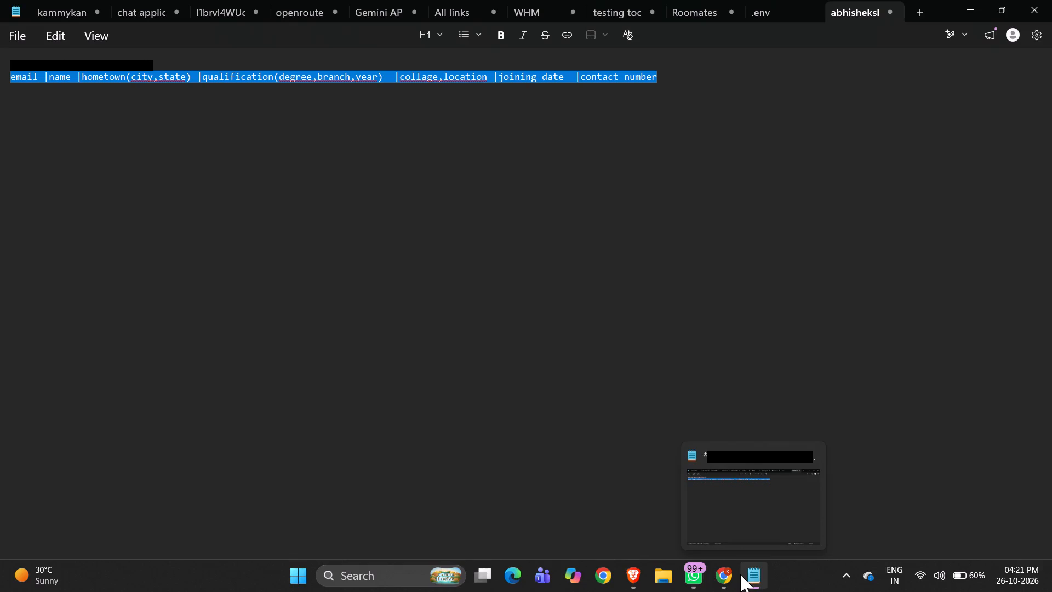
# Open Excel and create a blank workbook.
pyautogui.click(408, 577)
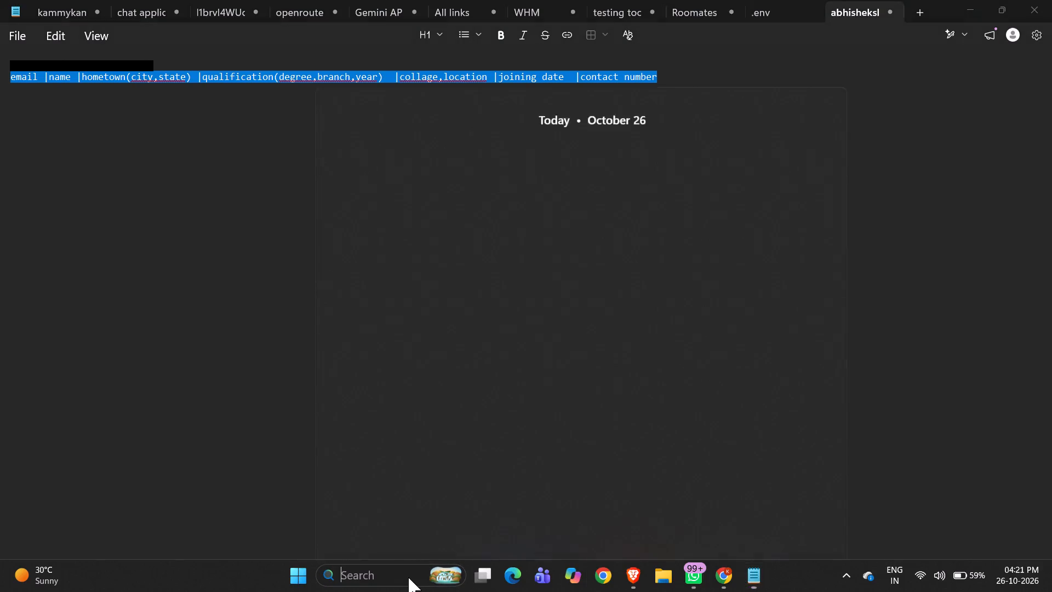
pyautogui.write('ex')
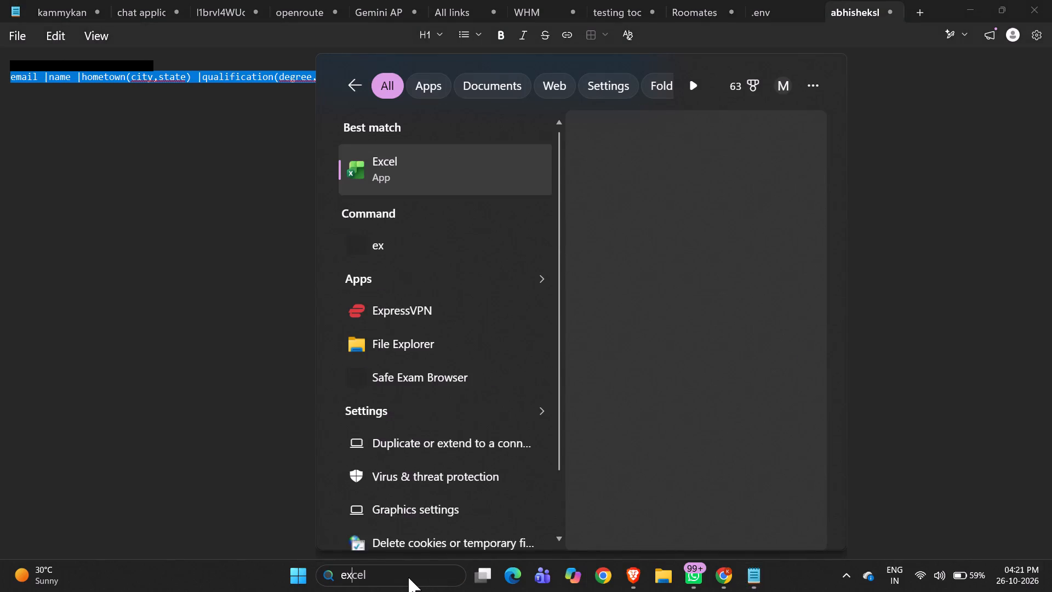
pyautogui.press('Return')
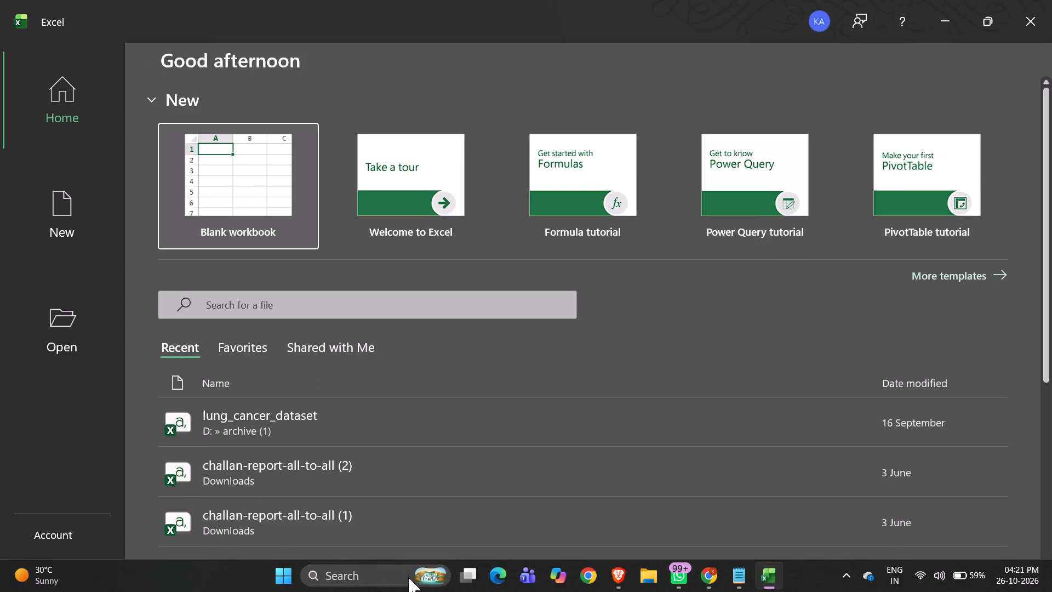
pyautogui.click(235, 174)
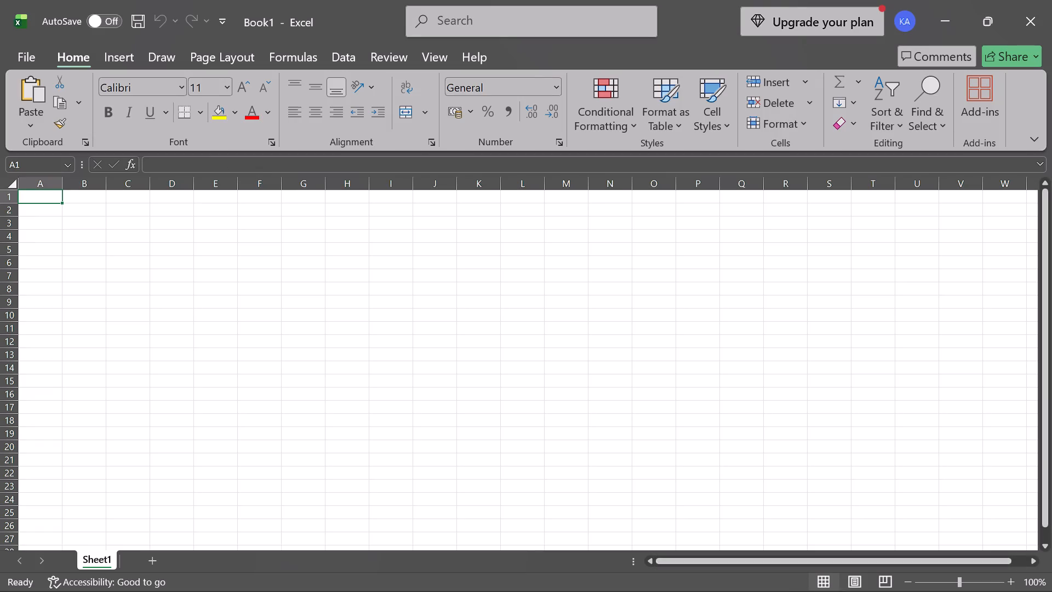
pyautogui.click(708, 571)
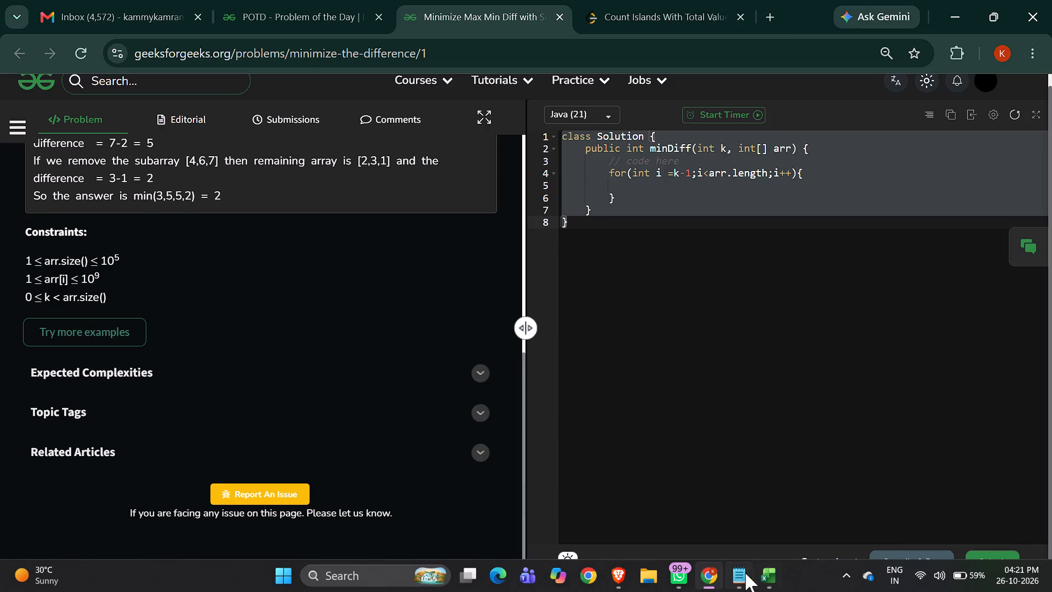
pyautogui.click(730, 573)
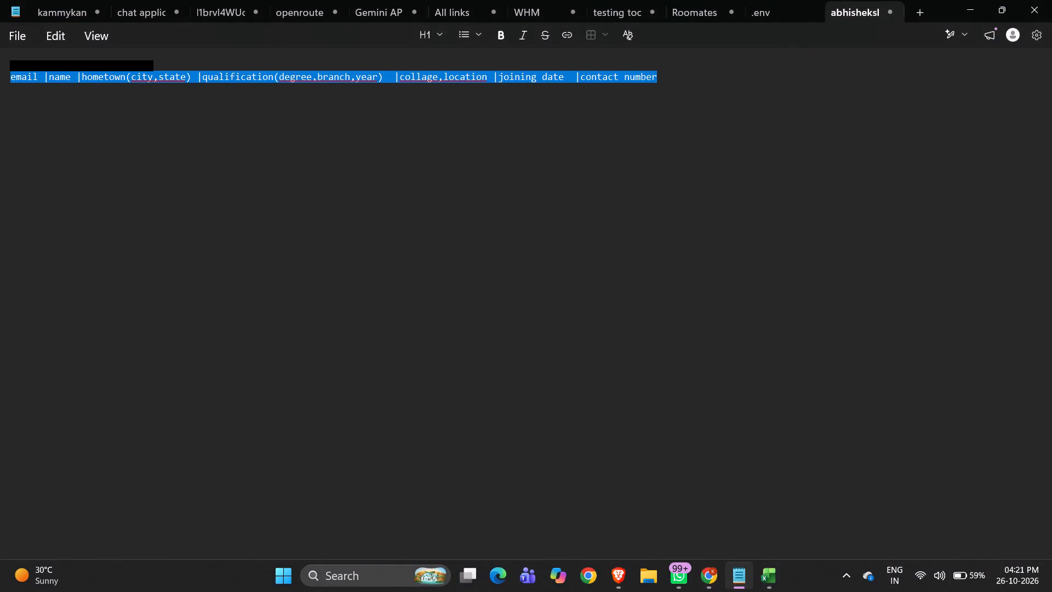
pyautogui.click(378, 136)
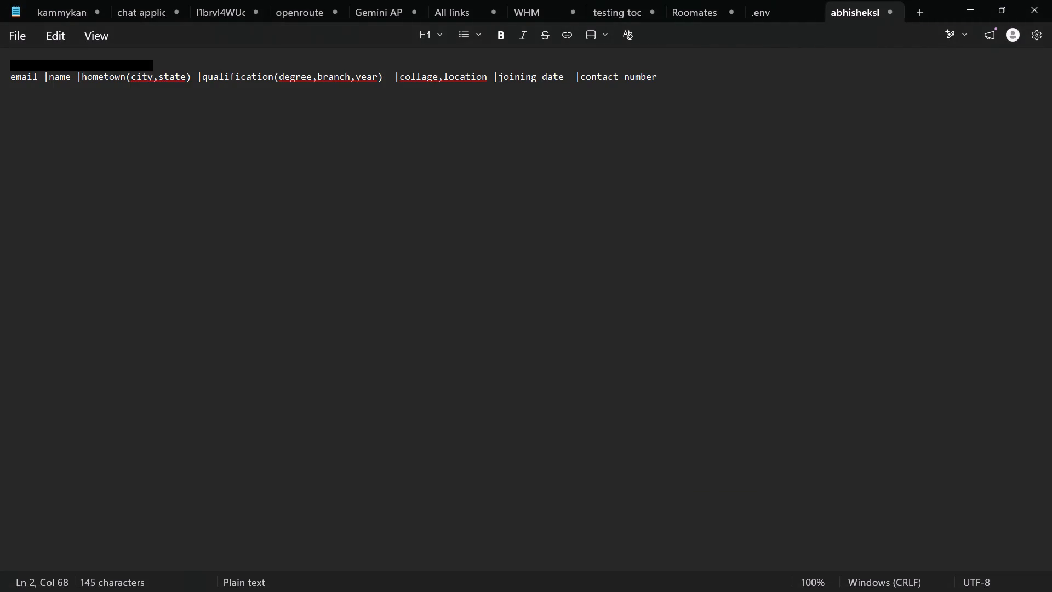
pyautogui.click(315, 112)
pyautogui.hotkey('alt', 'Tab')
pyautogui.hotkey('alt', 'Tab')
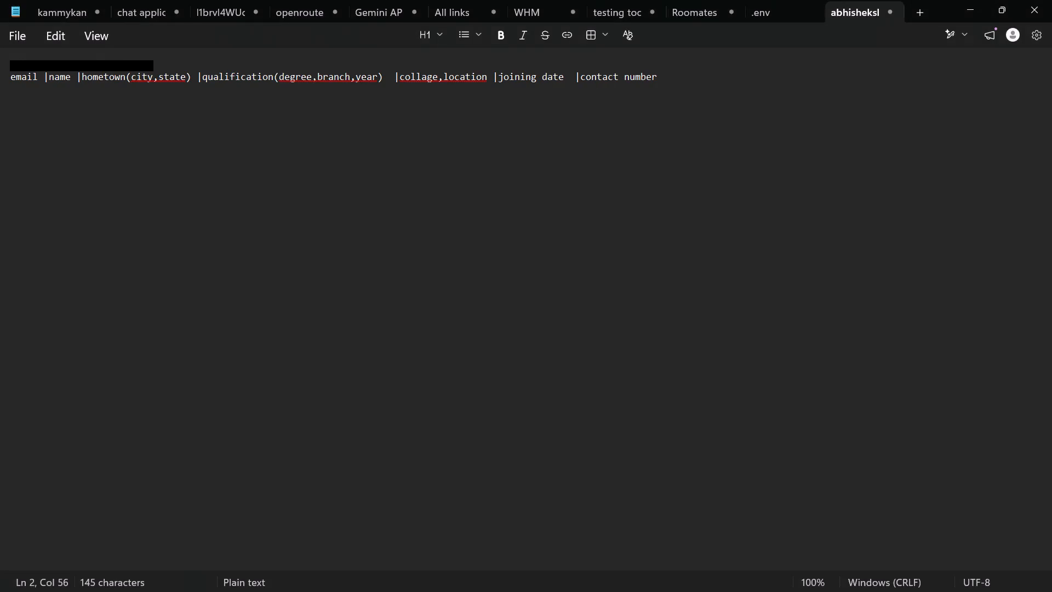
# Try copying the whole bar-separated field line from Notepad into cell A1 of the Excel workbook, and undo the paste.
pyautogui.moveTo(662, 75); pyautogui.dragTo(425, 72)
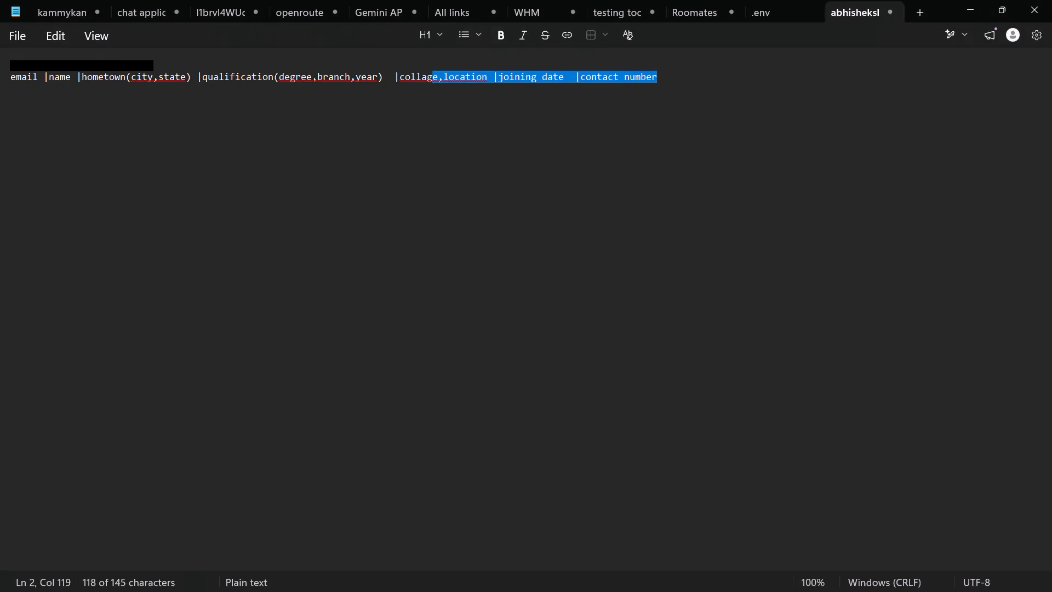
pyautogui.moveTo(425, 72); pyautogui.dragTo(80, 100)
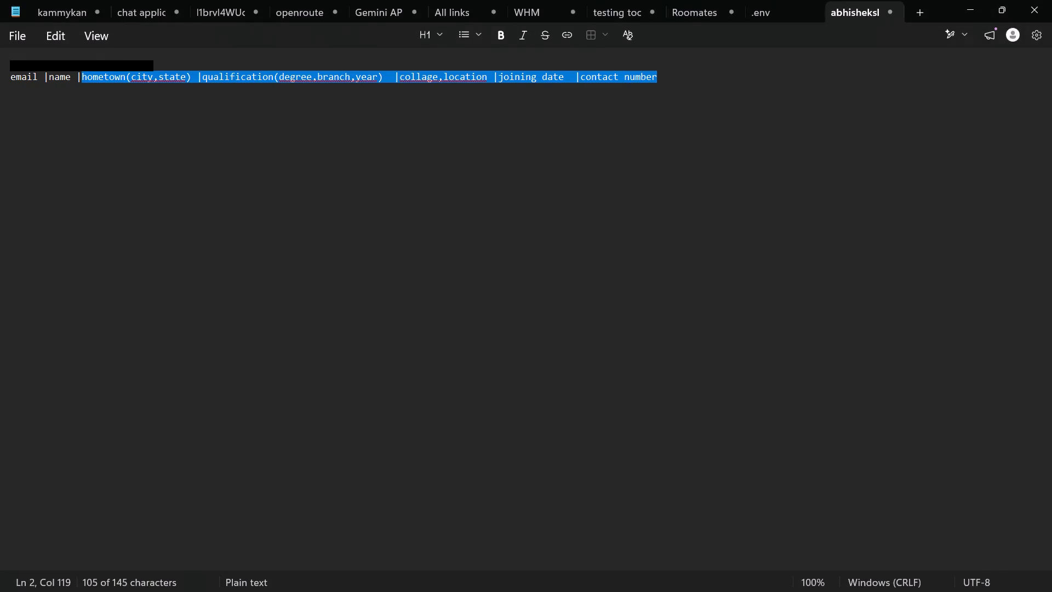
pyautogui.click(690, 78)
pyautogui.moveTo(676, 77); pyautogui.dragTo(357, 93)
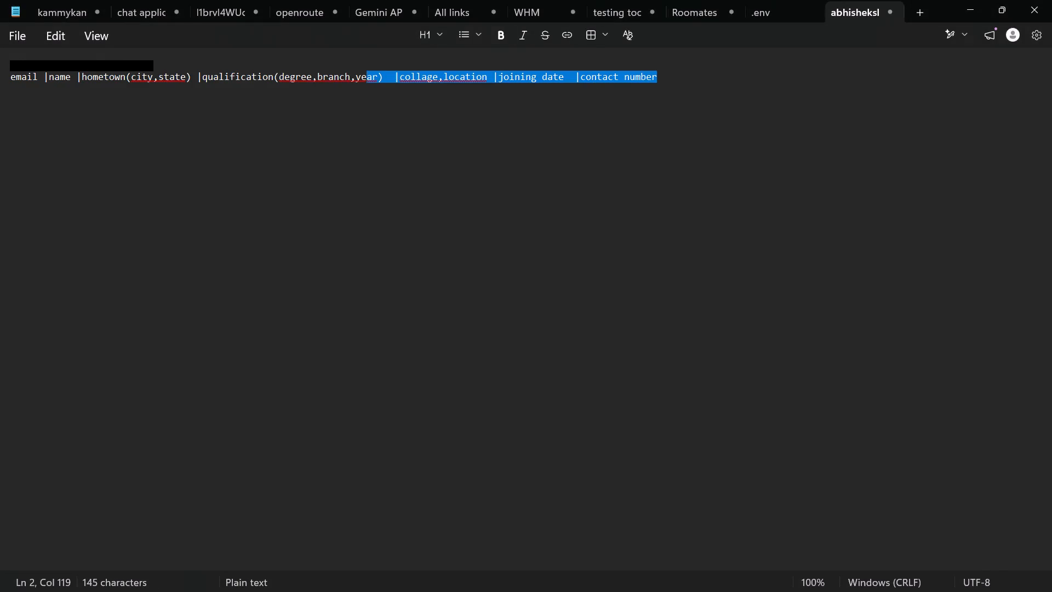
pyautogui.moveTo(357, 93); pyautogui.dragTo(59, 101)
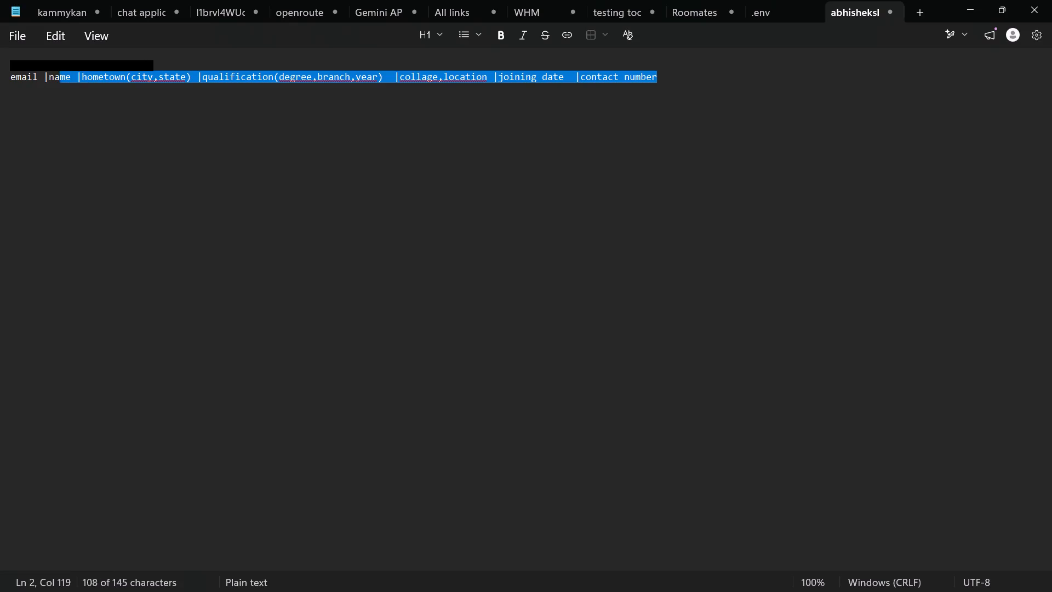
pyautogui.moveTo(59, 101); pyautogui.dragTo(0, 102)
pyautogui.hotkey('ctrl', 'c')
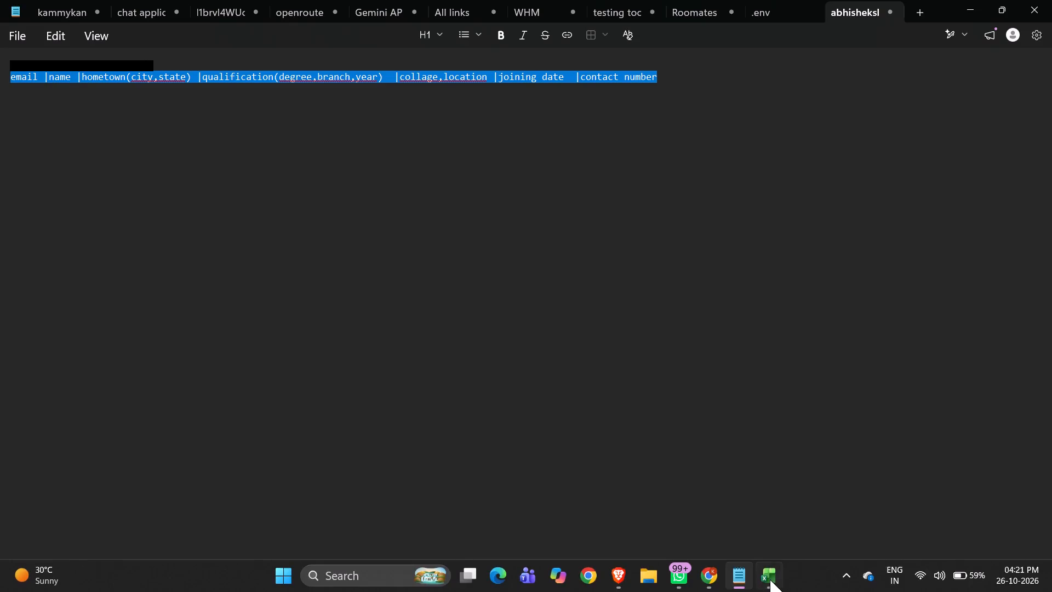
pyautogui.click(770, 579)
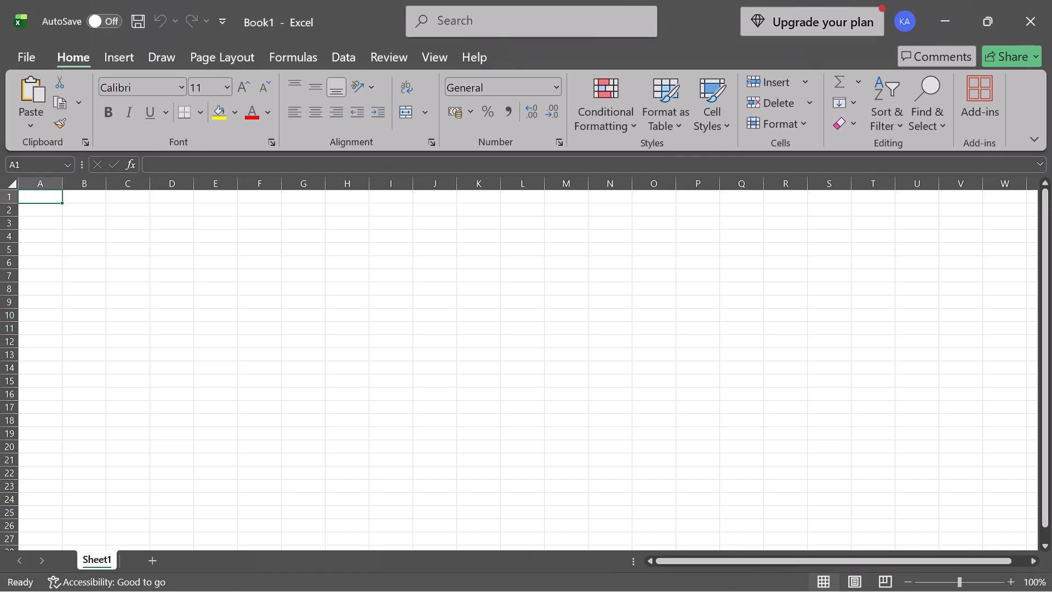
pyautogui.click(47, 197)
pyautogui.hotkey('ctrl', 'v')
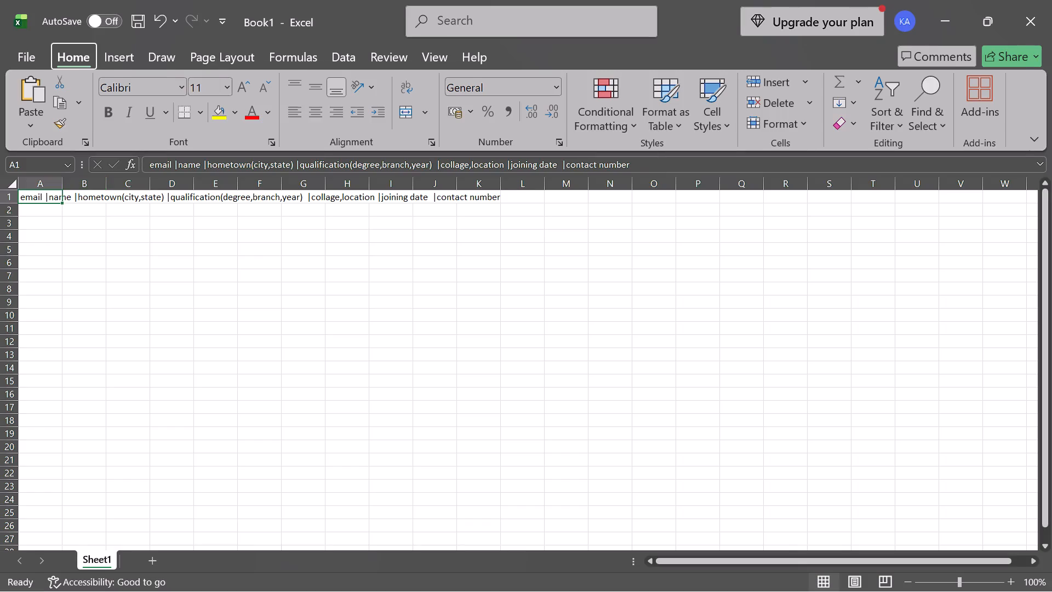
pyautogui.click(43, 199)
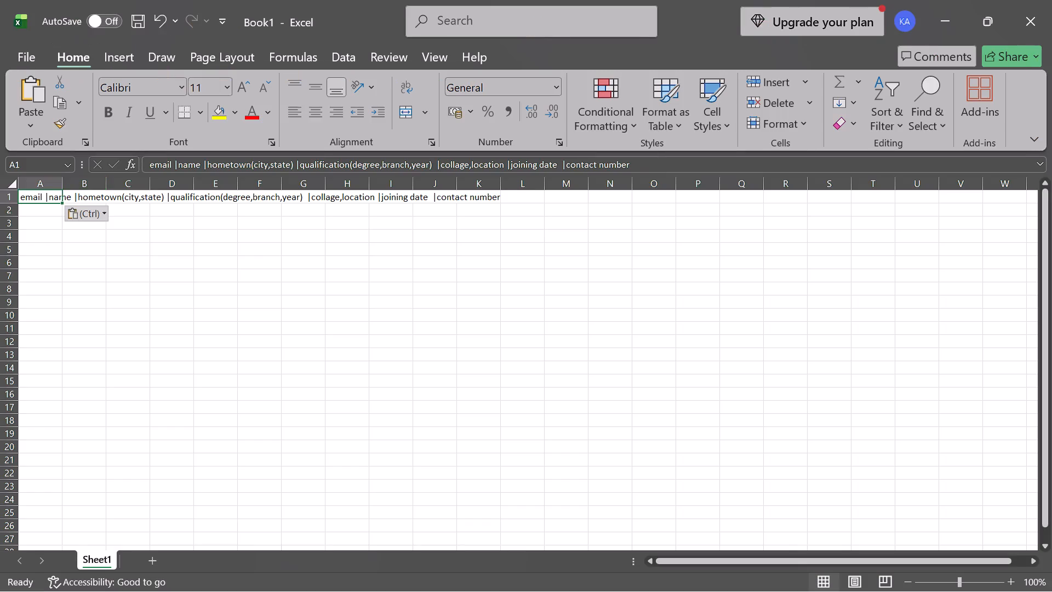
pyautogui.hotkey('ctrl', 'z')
# Copy only the word "email" from the Notepad field line into cell A1 of the Excel sheet.
pyautogui.hotkey('alt', 'Tab')
pyautogui.click(198, 181)
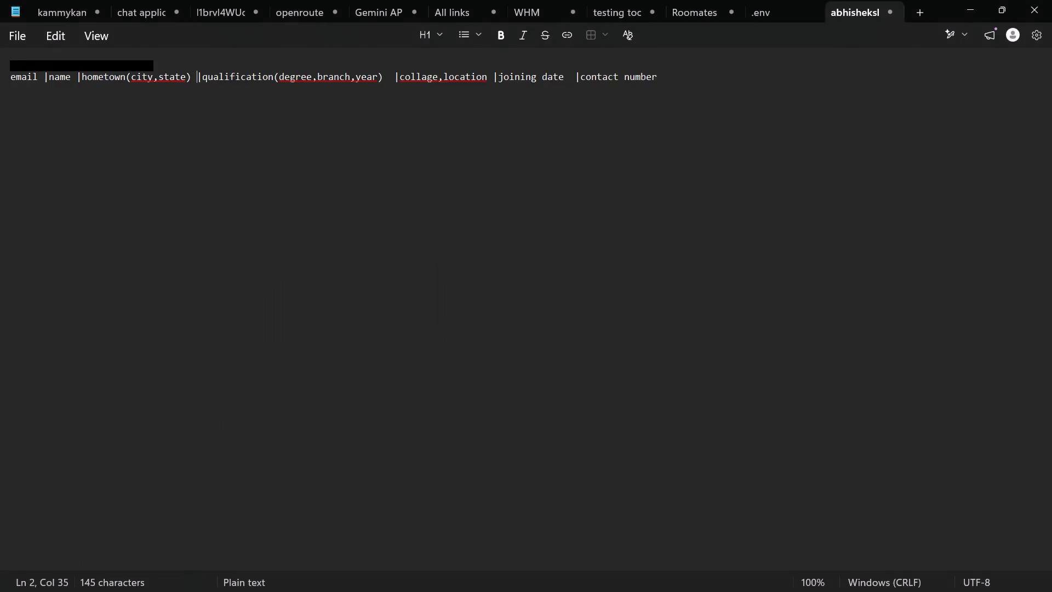
pyautogui.moveTo(38, 76); pyautogui.dragTo(4, 76)
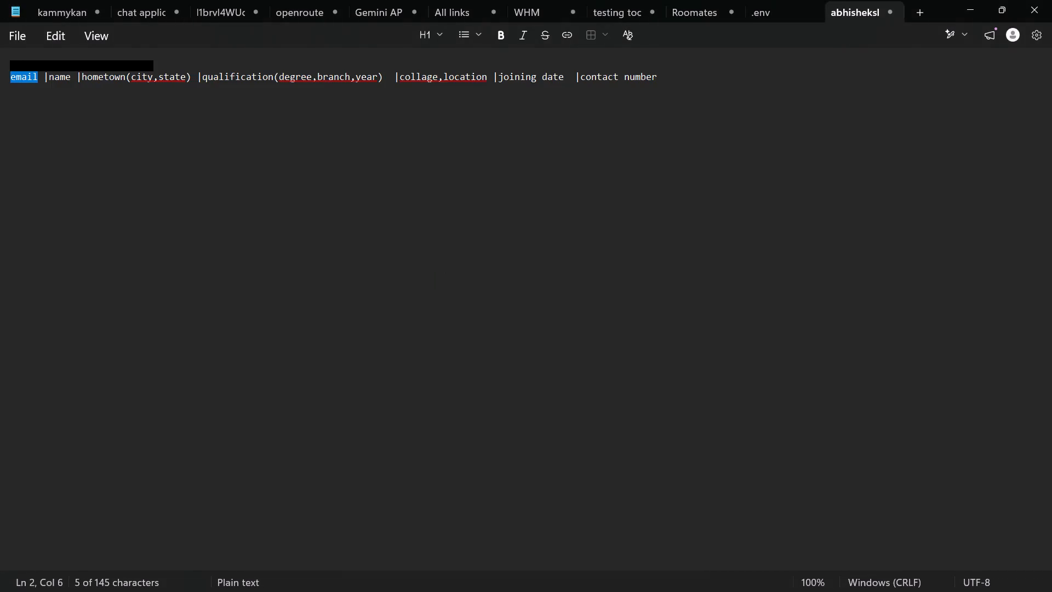
pyautogui.hotkey('ctrl', 'c')
pyautogui.hotkey('alt', 'Tab')
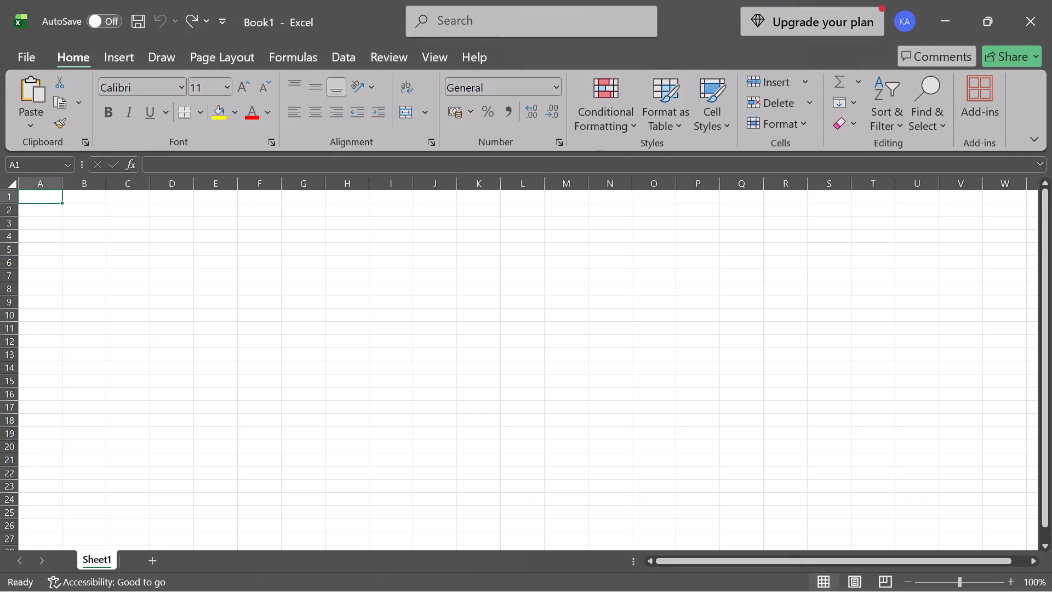
pyautogui.click(37, 195)
pyautogui.hotkey('ctrl', 'v')
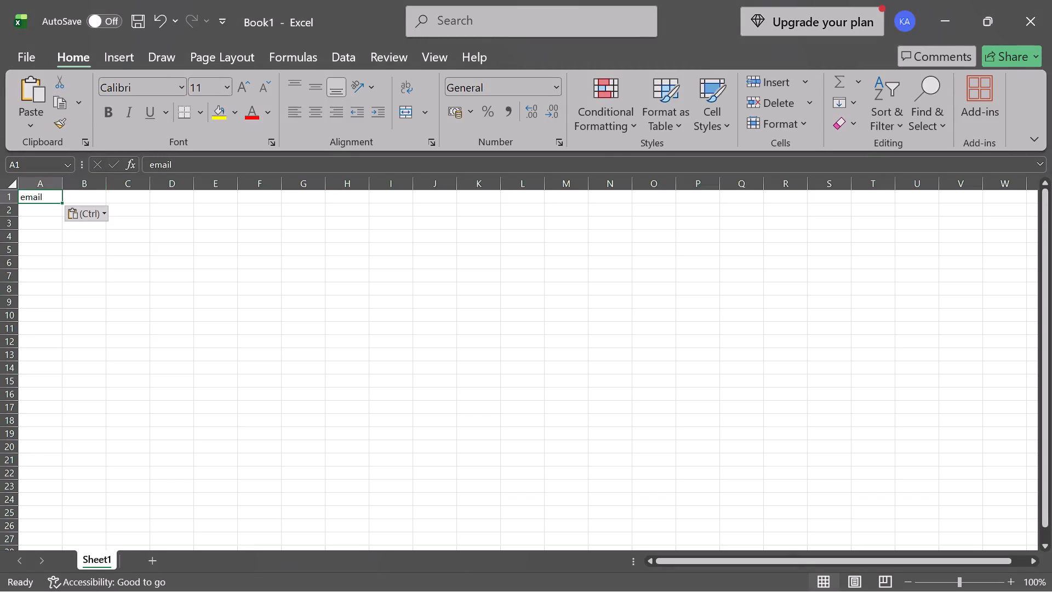
# Switch to Notepad and copy the whole bar-separated field line, from email to contact number.
pyautogui.hotkey('alt', 'Tab')
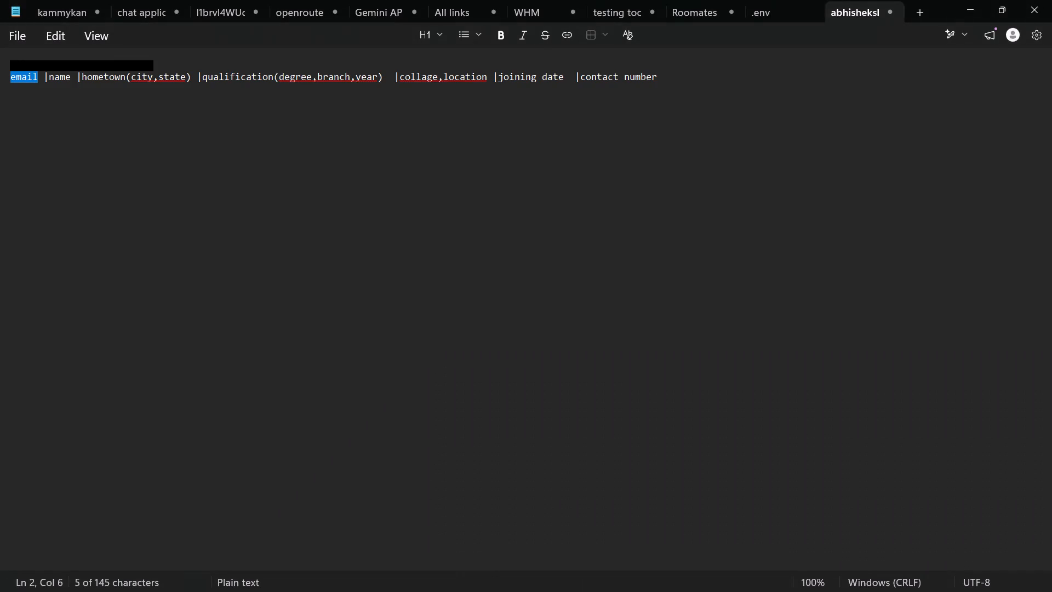
pyautogui.moveTo(695, 78); pyautogui.dragTo(146, 108)
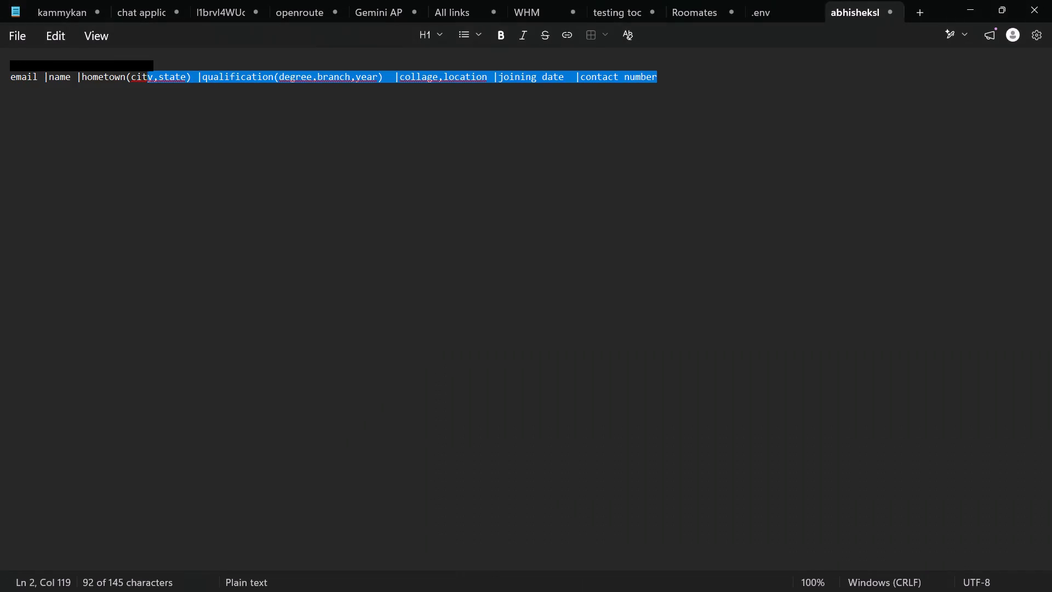
pyautogui.moveTo(146, 108); pyautogui.dragTo(0, 111)
pyautogui.hotkey('ctrl', 'c')
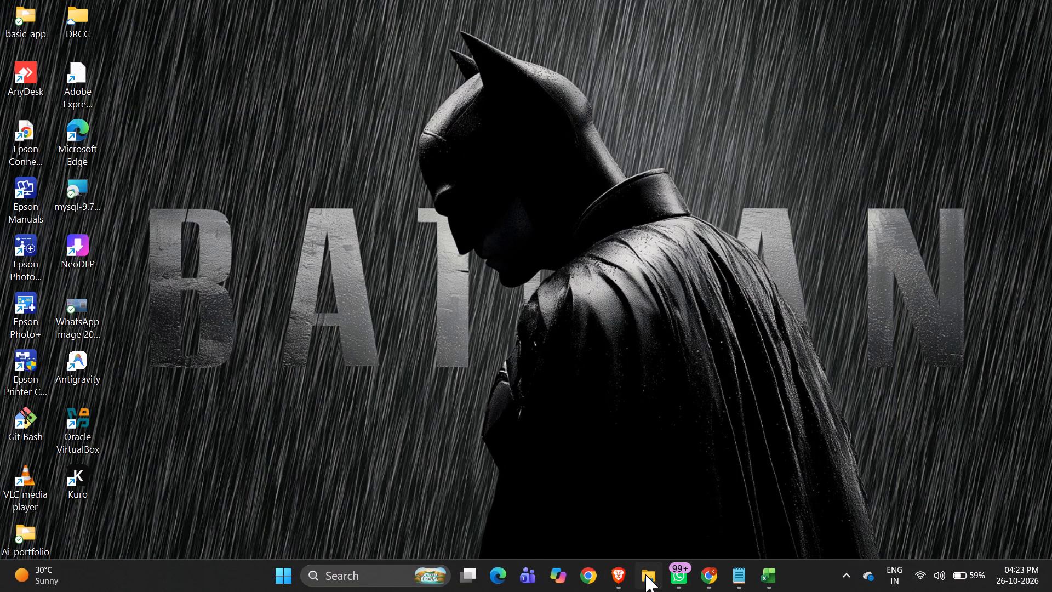
pyautogui.click(70, 218)
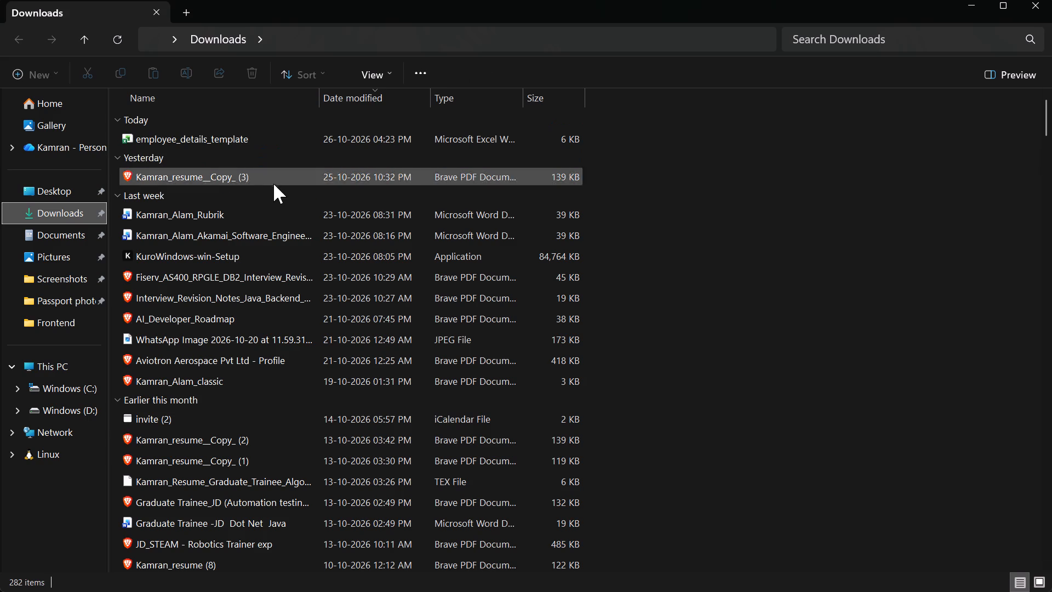
pyautogui.doubleClick(268, 145)
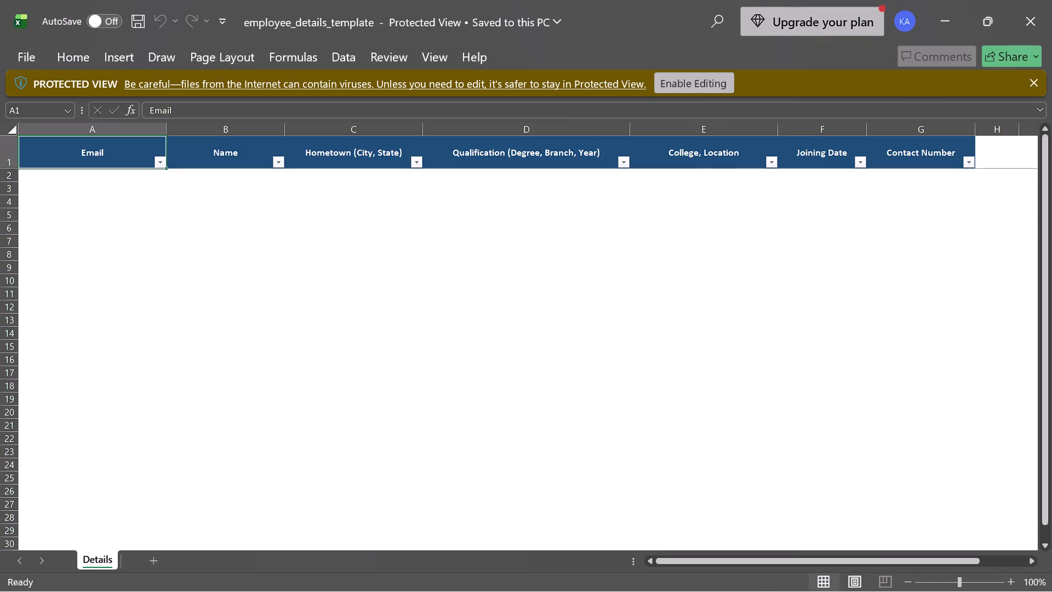
# Try the Email column's filter in the protected template, look over the sheet, and enable editing of the workbook.
pyautogui.click(126, 157)
pyautogui.click(271, 207)
pyautogui.click(154, 160)
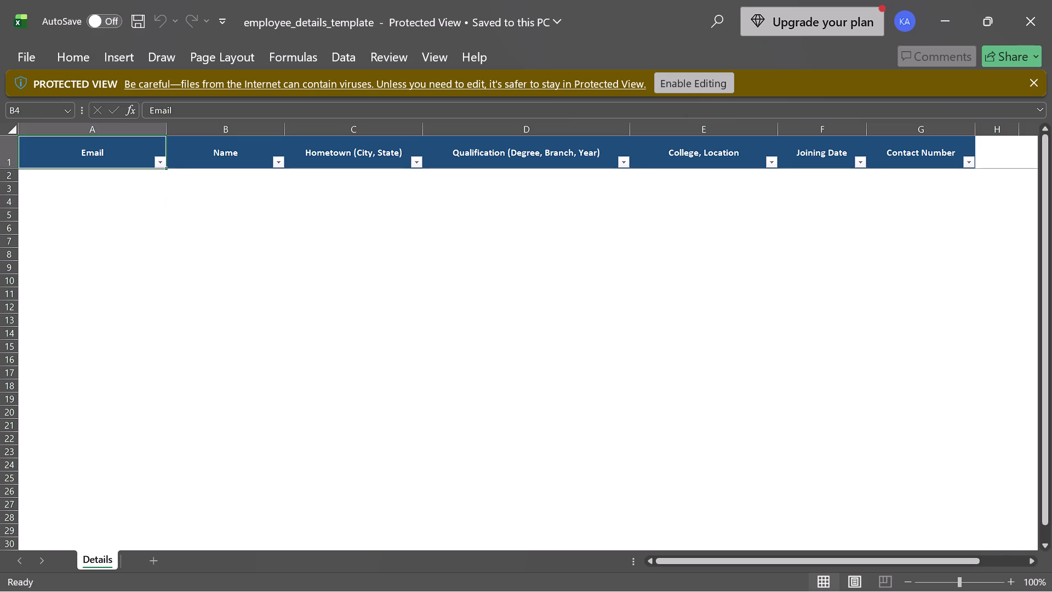
pyautogui.click(162, 161)
pyautogui.click(162, 161)
pyautogui.scroll(-1, 267, 308)
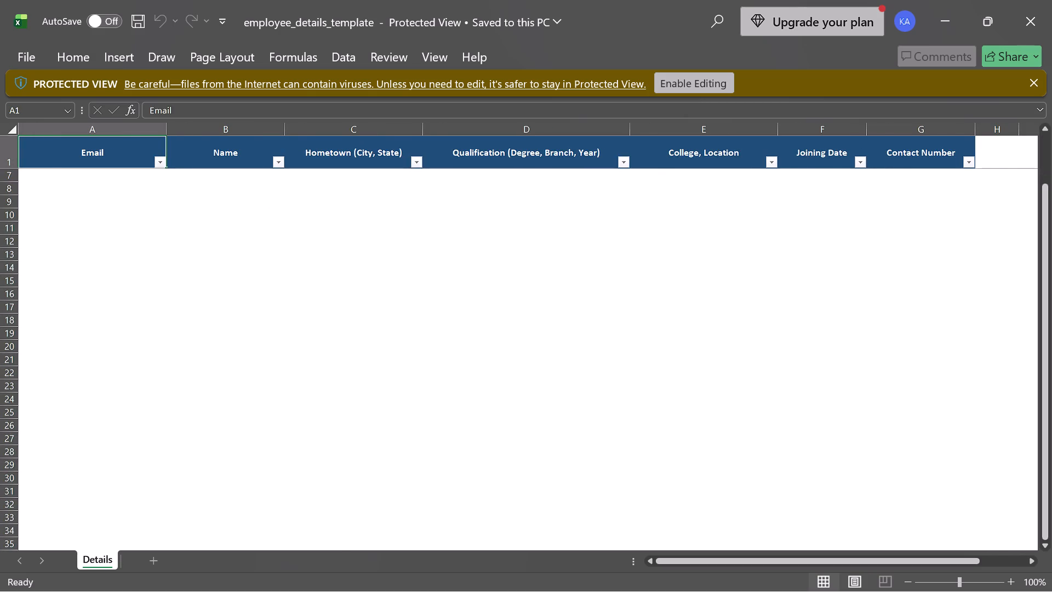
pyautogui.hscroll(2, 340, 328)
pyautogui.click(704, 74)
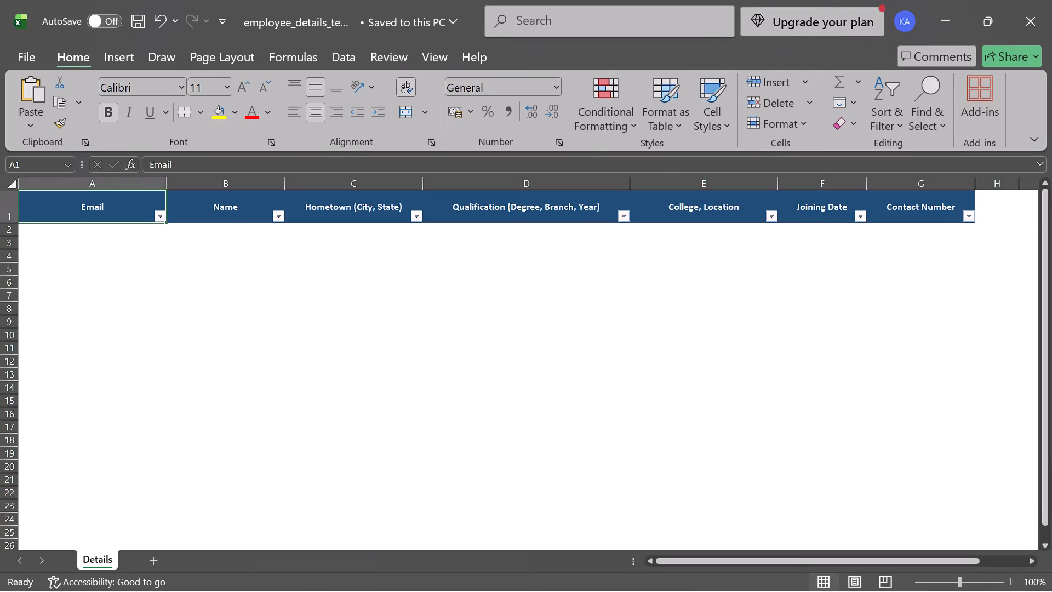
# Select cell A2, the first empty cell under the Email header.
pyautogui.click(27, 235)
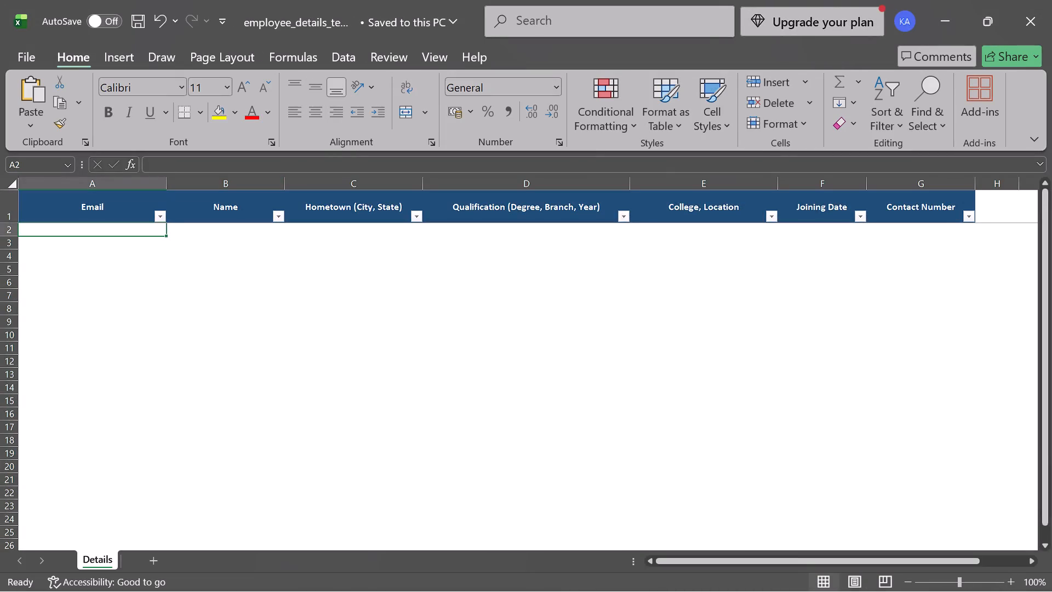
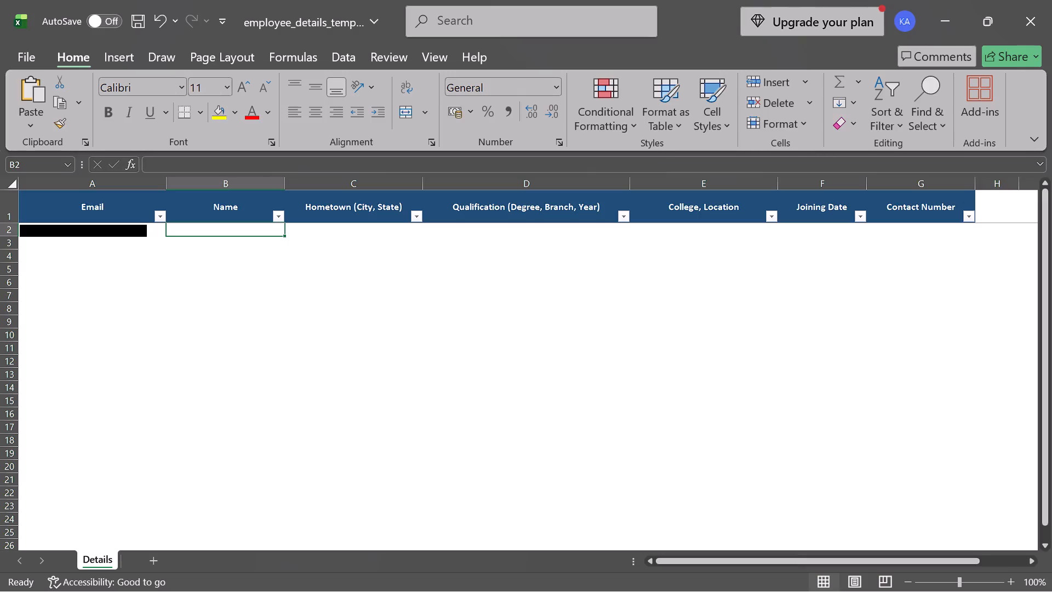
# Enter the employee's full name in the Name column of row 2.
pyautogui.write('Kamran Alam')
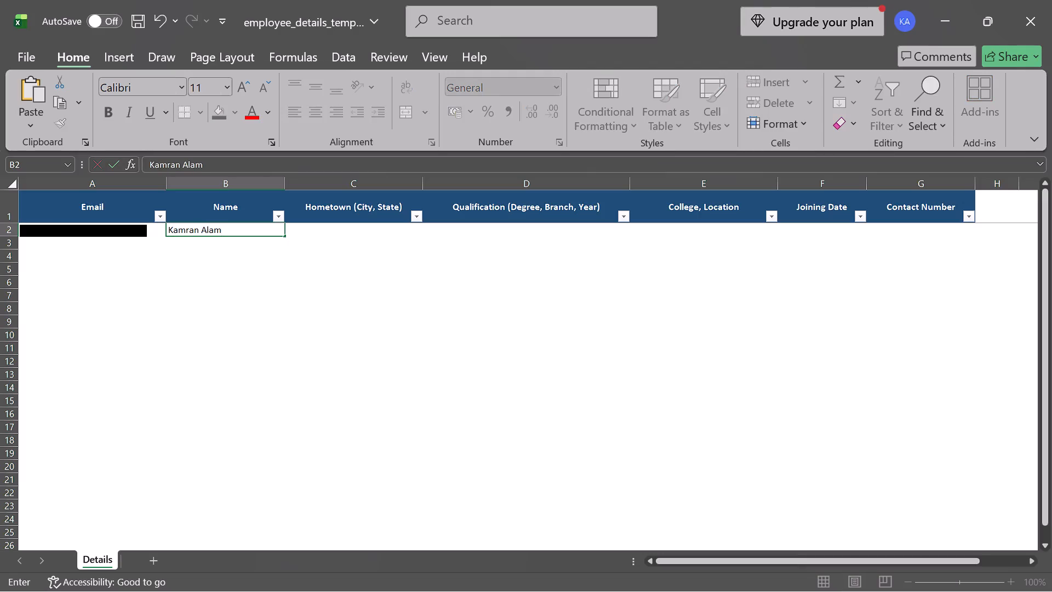
# Enter the hometown Gaya, Bihar in the Hometown (City, State) column of row 2.
pyautogui.click(348, 231)
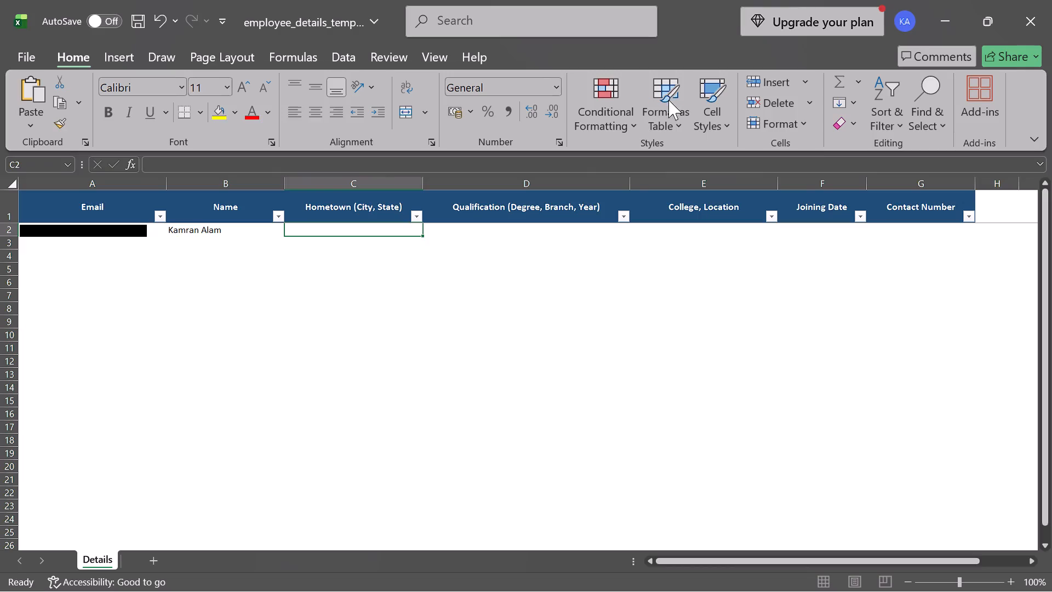
pyautogui.click(374, 232)
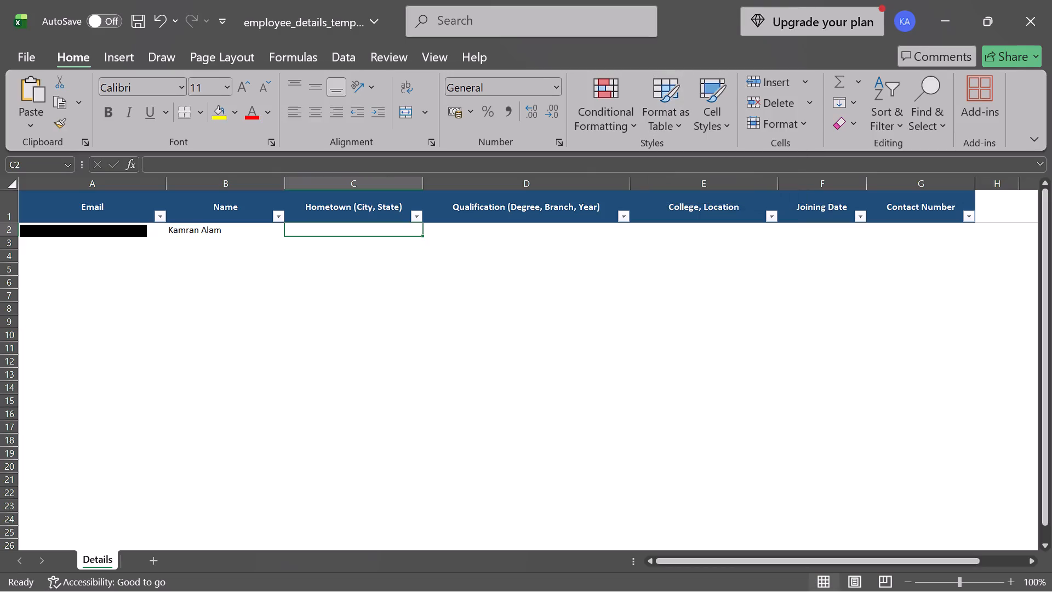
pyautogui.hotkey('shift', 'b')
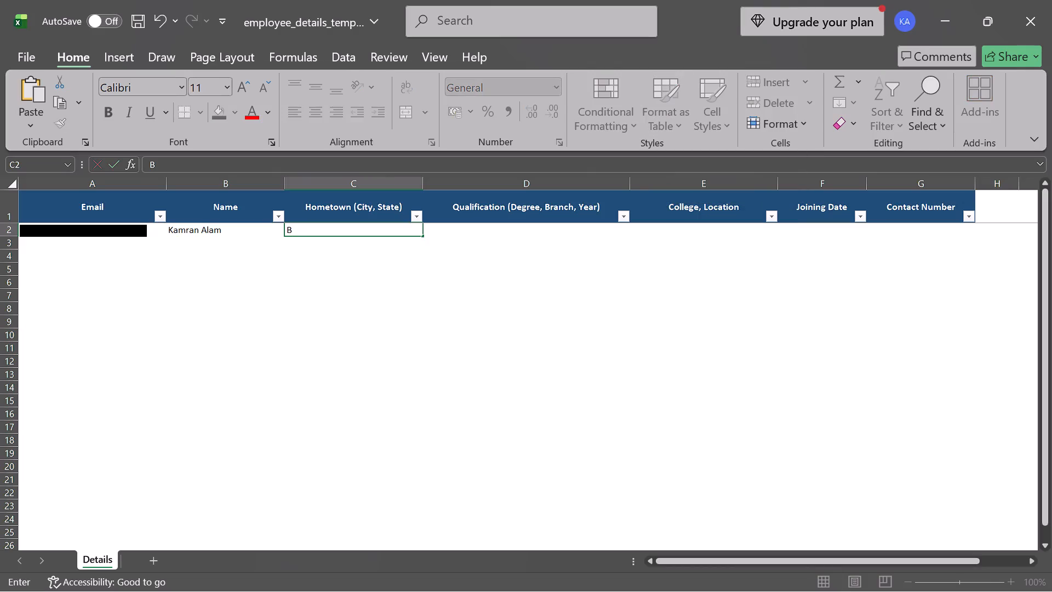
pyautogui.press('BackSpace')
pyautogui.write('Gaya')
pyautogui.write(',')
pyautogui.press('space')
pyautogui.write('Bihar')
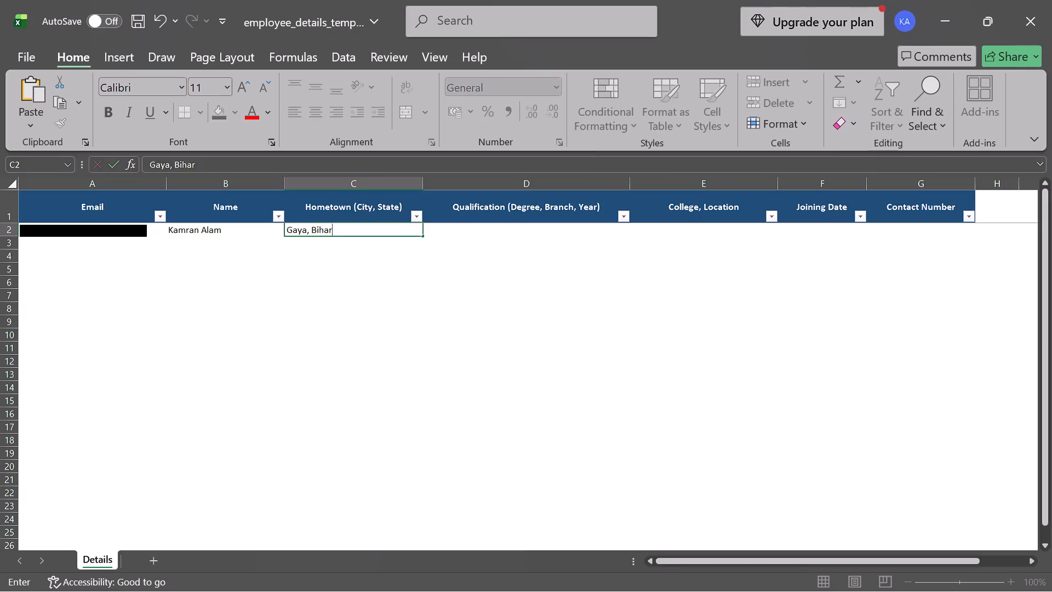
# Enter B.tech in CSE in the Qualification (Degree, Branch, Year) column of row 2.
pyautogui.click(491, 231)
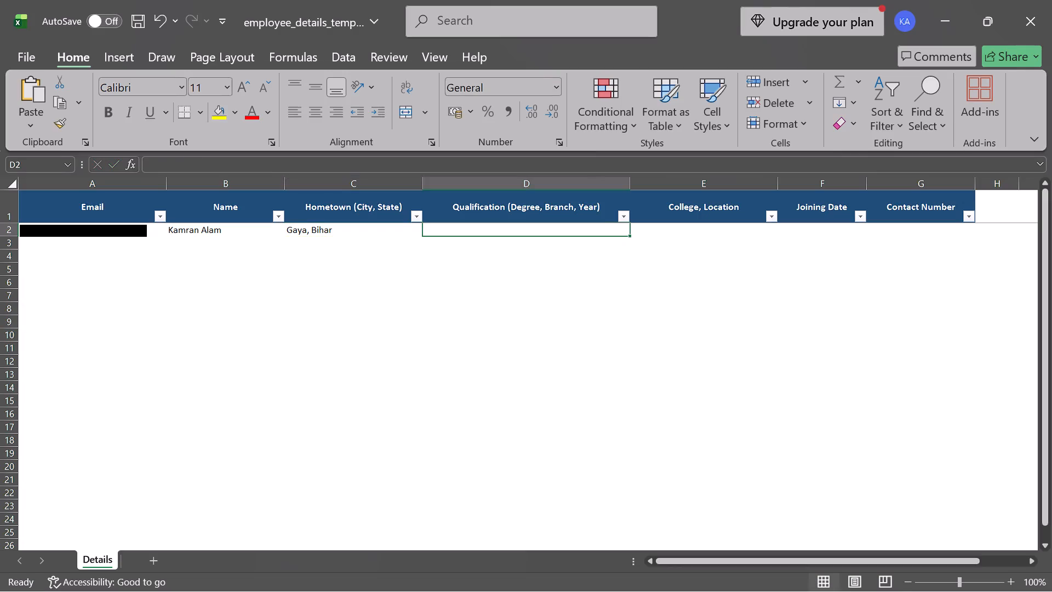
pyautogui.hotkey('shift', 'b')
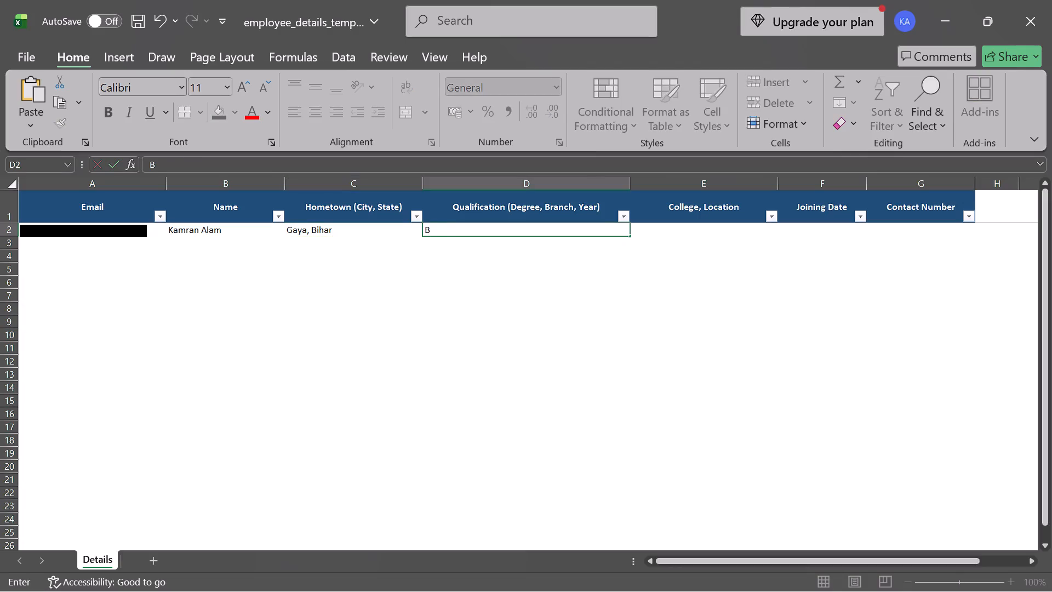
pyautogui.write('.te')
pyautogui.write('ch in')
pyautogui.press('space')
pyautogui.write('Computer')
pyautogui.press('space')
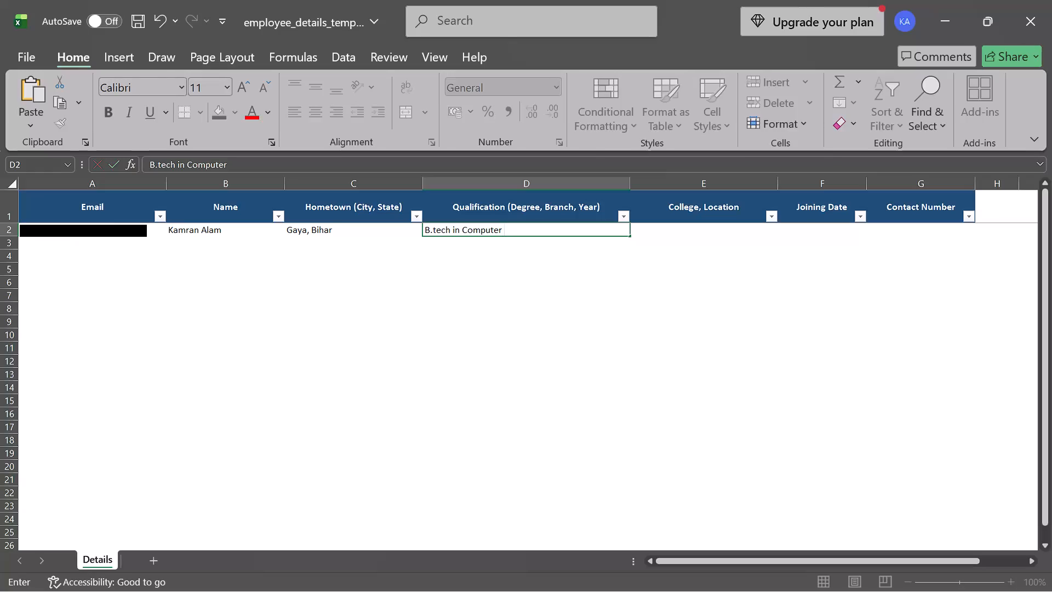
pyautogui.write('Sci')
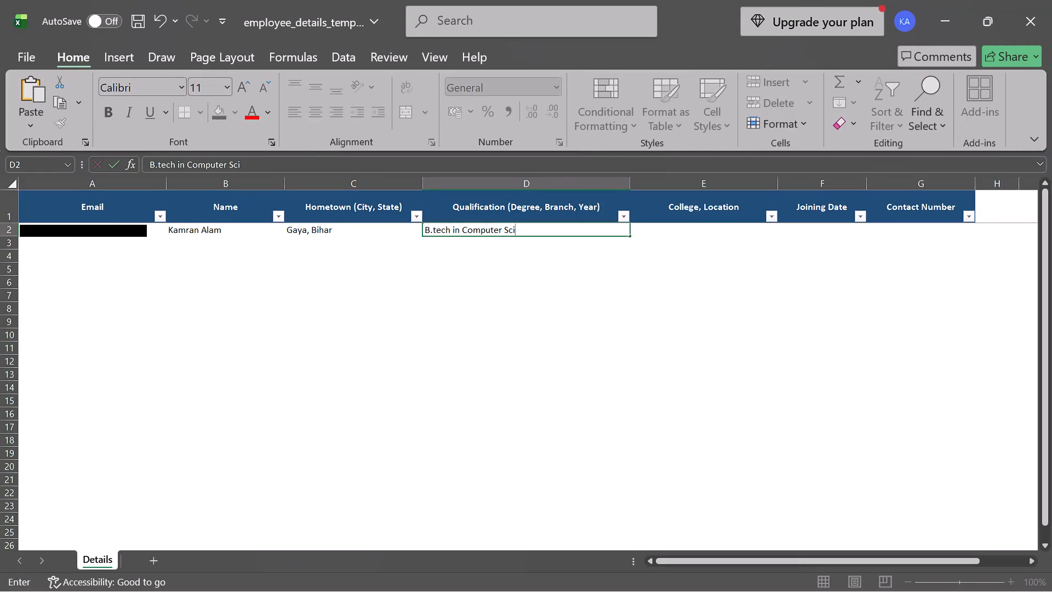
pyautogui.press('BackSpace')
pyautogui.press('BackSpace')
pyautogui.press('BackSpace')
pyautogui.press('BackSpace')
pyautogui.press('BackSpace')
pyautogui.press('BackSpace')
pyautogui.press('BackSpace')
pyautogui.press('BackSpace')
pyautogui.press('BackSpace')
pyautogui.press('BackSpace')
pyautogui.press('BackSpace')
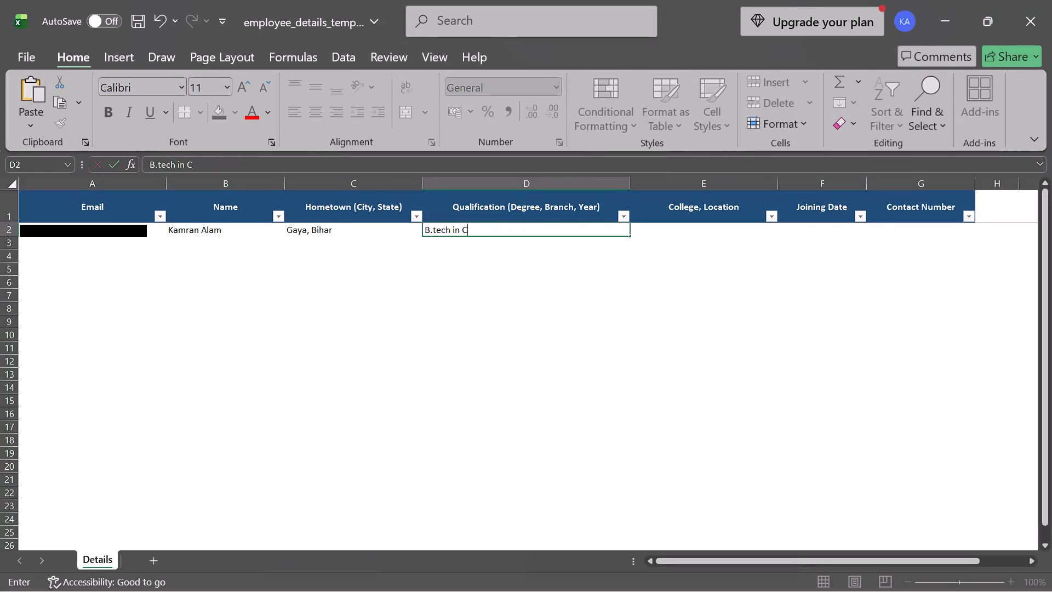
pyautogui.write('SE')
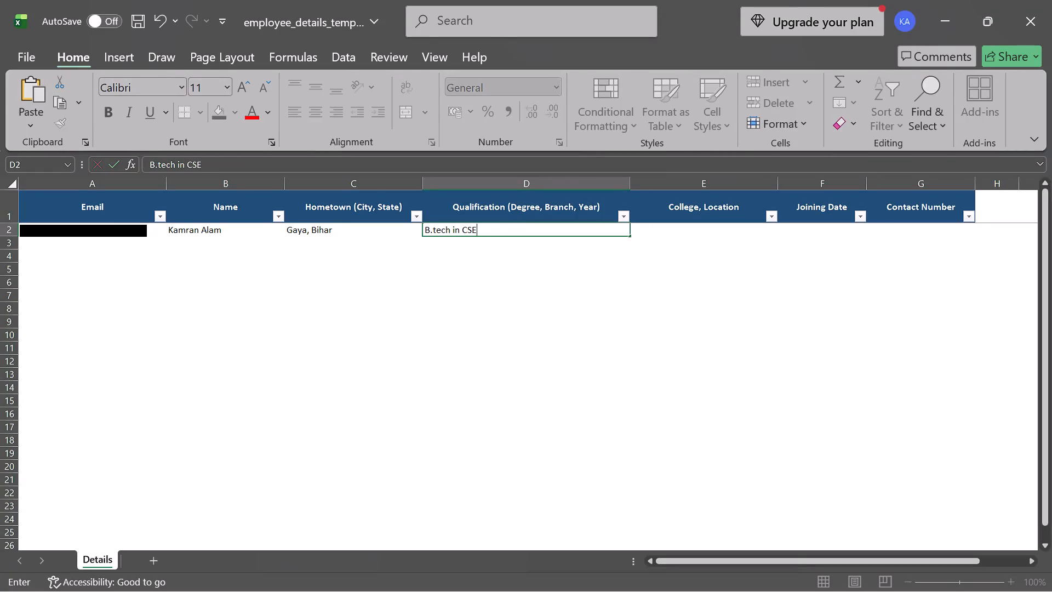
# Enter Galgotias in the College, Location column of row 2.
pyautogui.click(713, 232)
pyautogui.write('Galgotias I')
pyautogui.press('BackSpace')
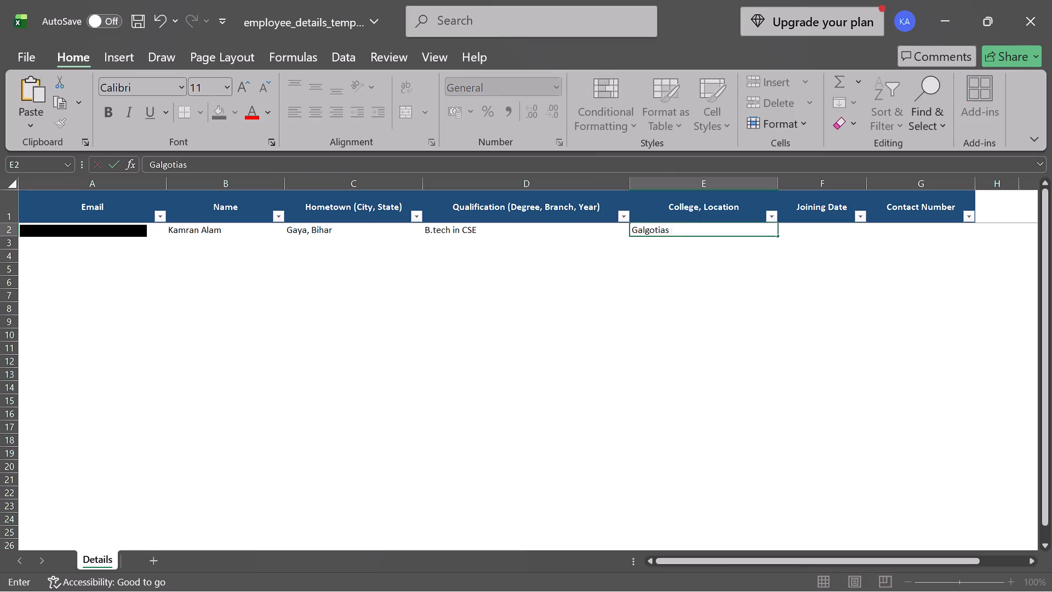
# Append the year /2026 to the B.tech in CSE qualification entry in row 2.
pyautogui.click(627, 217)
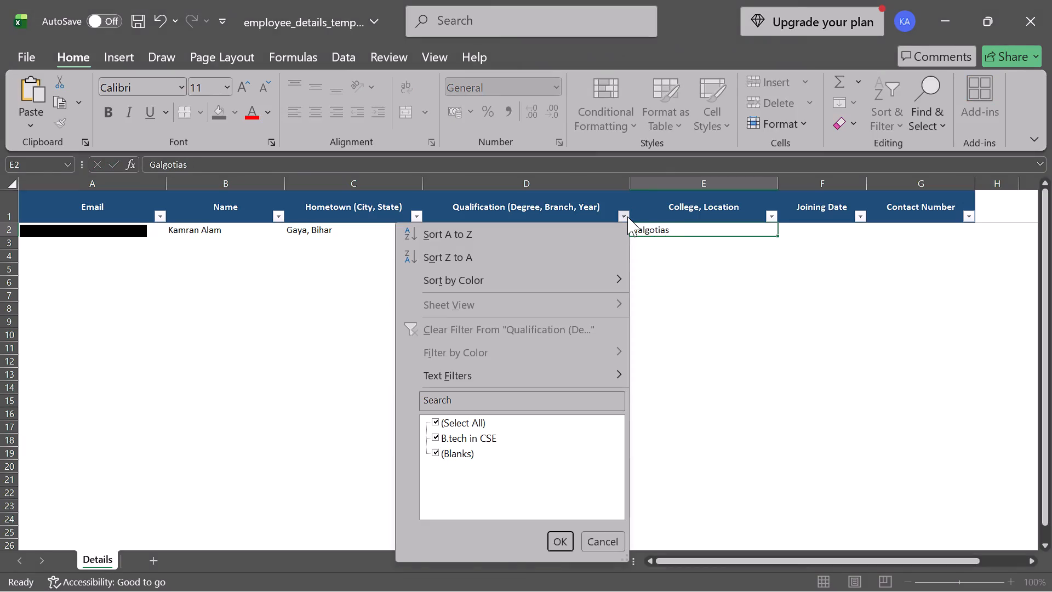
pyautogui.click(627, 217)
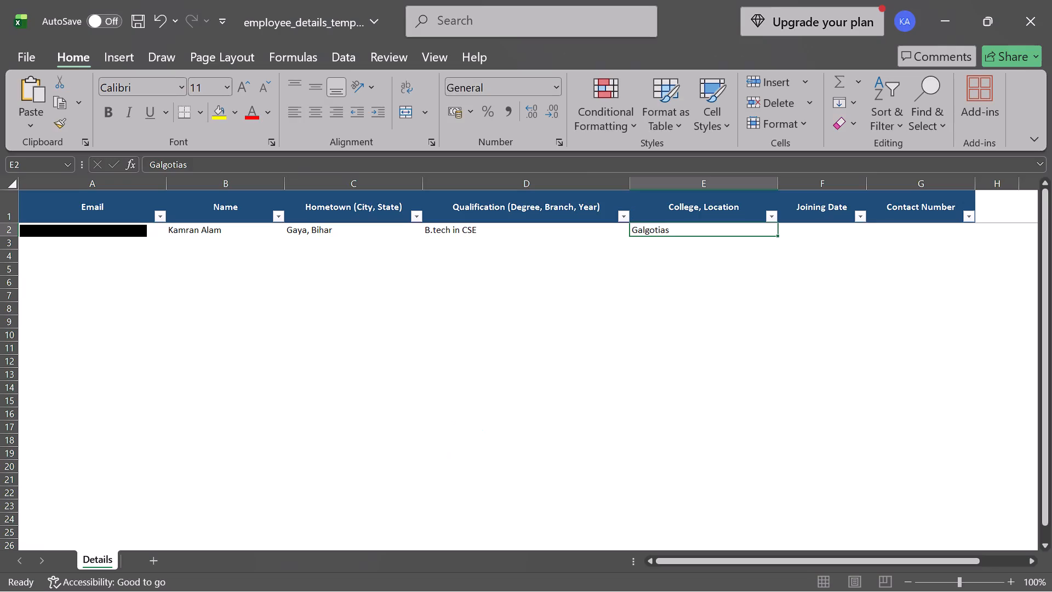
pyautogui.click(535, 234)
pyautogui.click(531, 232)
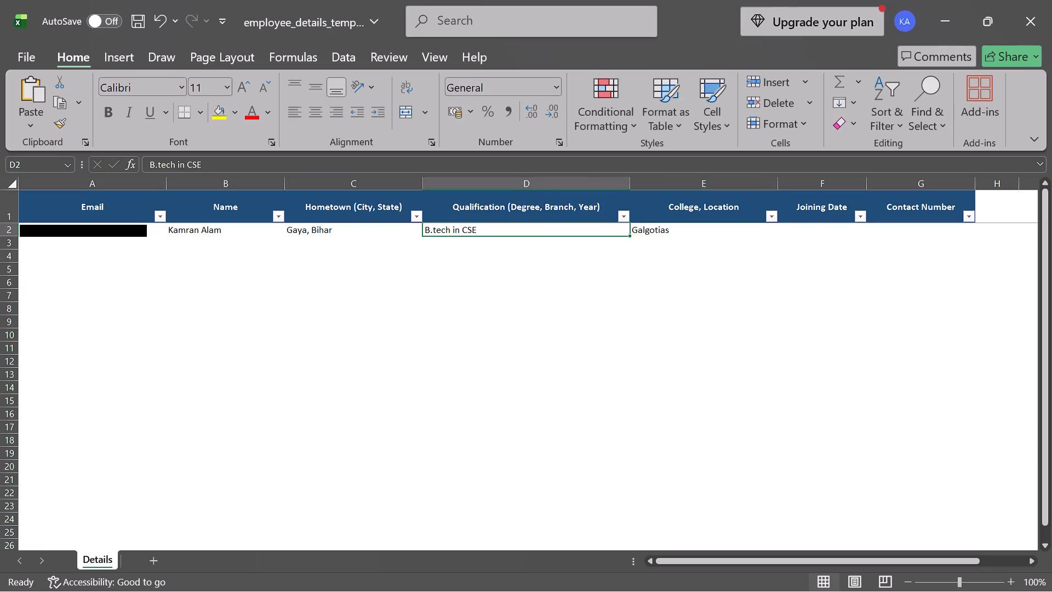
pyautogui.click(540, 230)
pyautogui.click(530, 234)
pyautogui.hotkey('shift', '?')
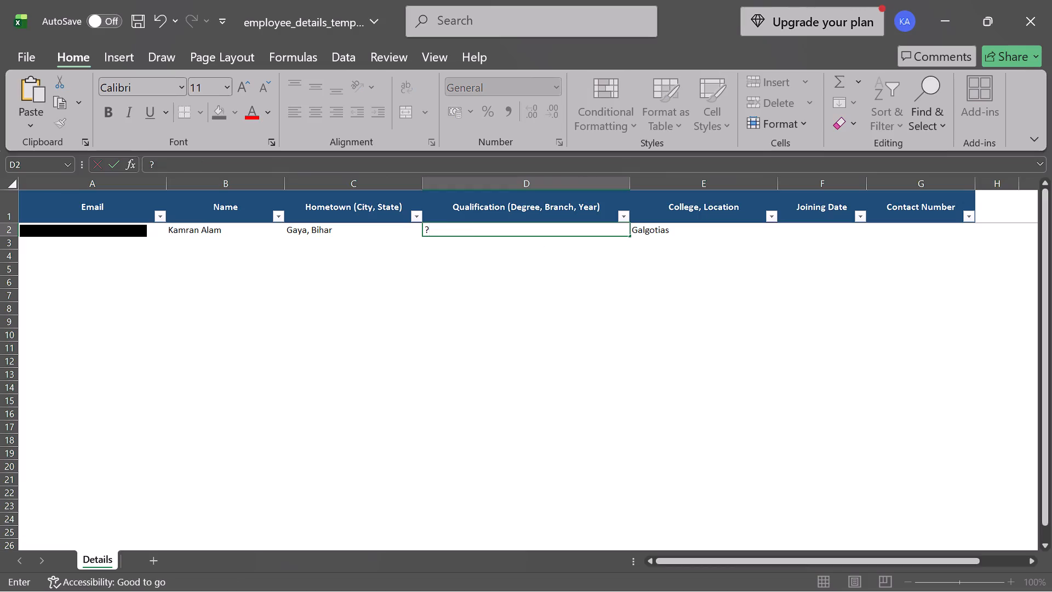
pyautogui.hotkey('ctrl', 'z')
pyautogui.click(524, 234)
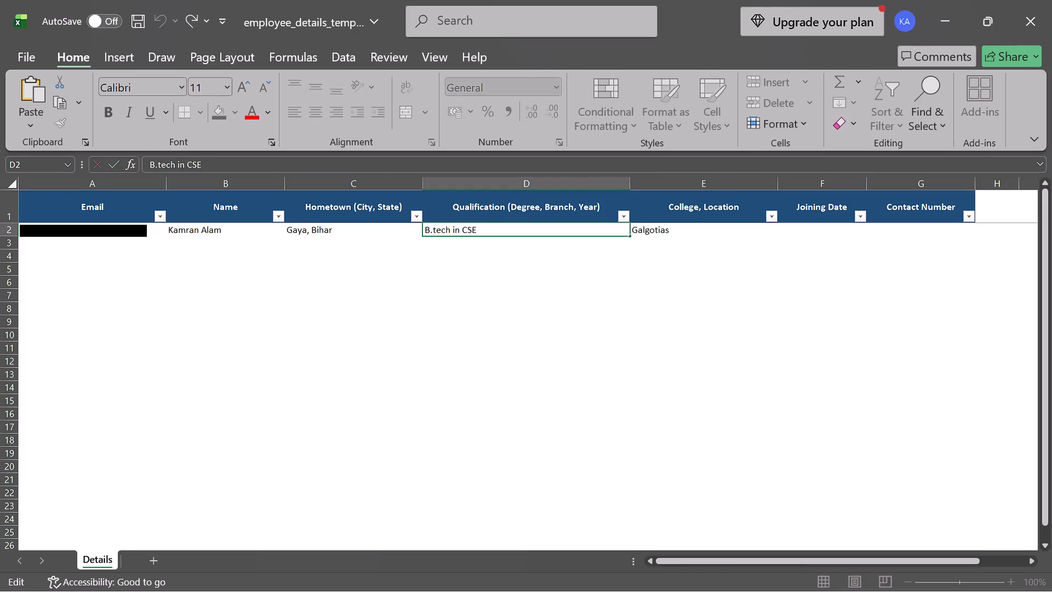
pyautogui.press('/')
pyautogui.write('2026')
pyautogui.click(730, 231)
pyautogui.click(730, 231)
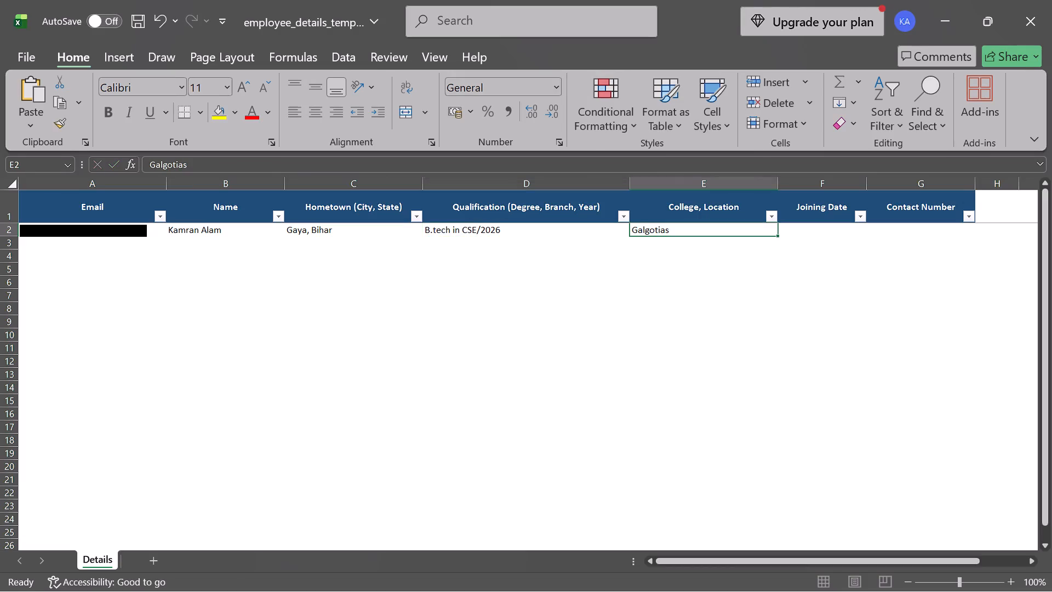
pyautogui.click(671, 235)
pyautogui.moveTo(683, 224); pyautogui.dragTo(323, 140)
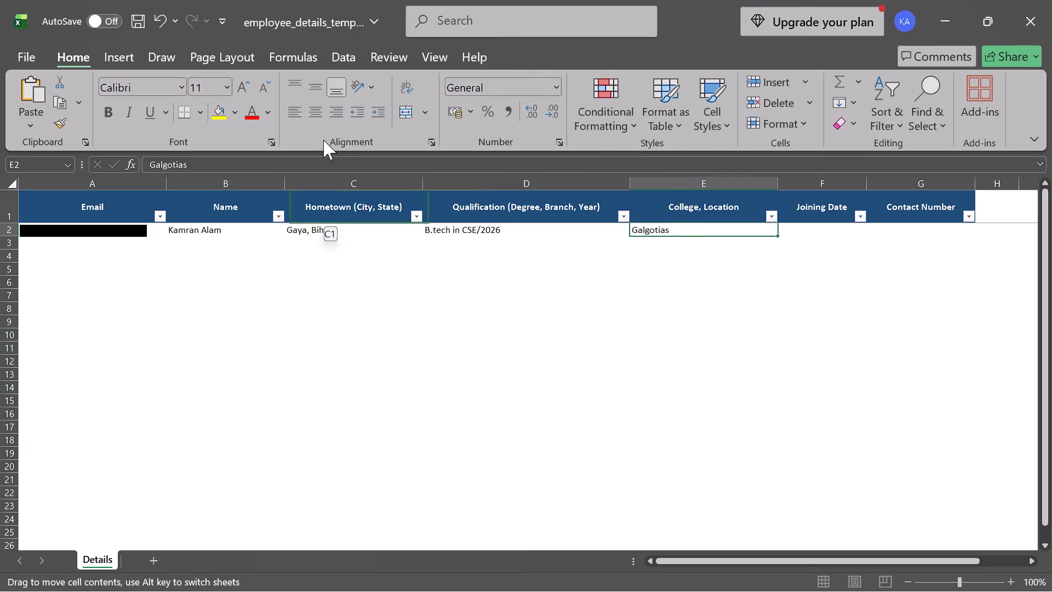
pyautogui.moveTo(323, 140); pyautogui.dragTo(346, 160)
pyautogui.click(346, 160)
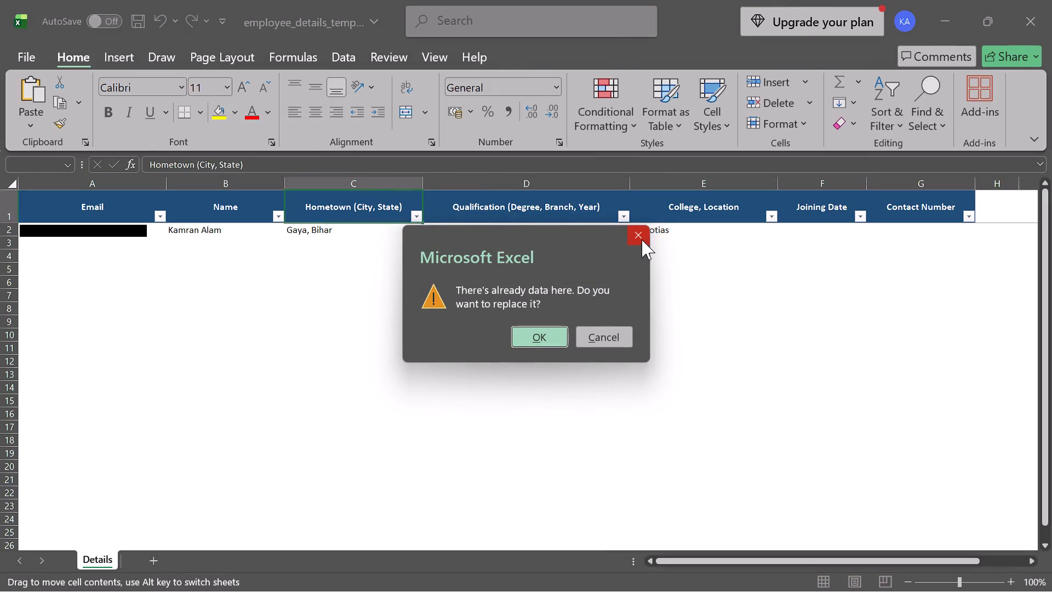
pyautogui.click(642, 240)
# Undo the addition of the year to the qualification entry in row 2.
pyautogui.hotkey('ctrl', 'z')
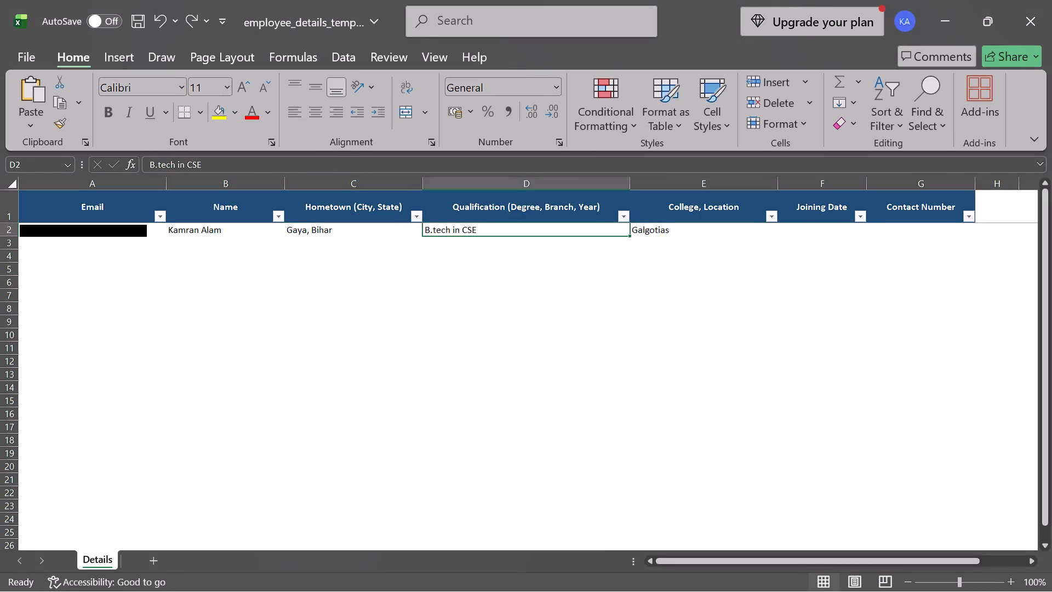
# Complete the College, Location entry in row 2 so that it reads Galgotias University.
pyautogui.click(735, 233)
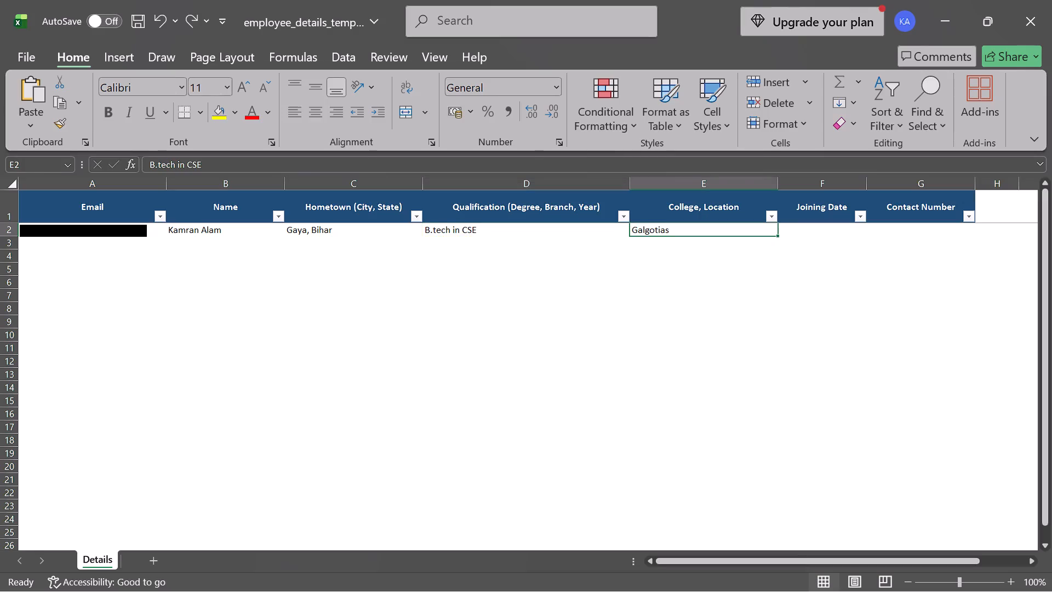
pyautogui.click(338, 161)
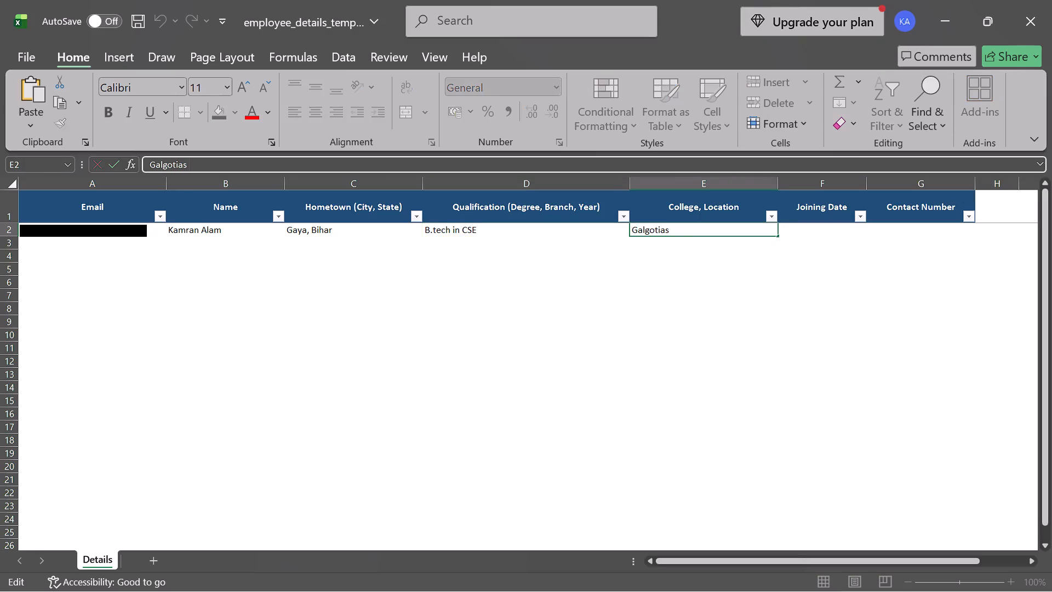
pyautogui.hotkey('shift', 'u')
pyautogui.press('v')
pyautogui.press('BackSpace')
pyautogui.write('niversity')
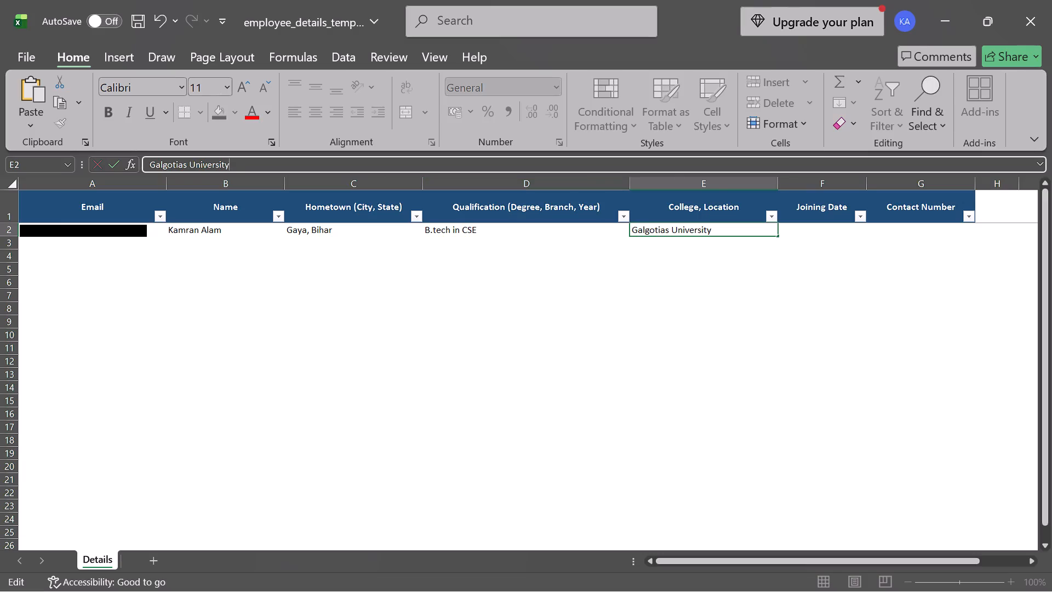
# Enter the date 26/10/26 in the Joining Date column of row 2.
pyautogui.click(817, 234)
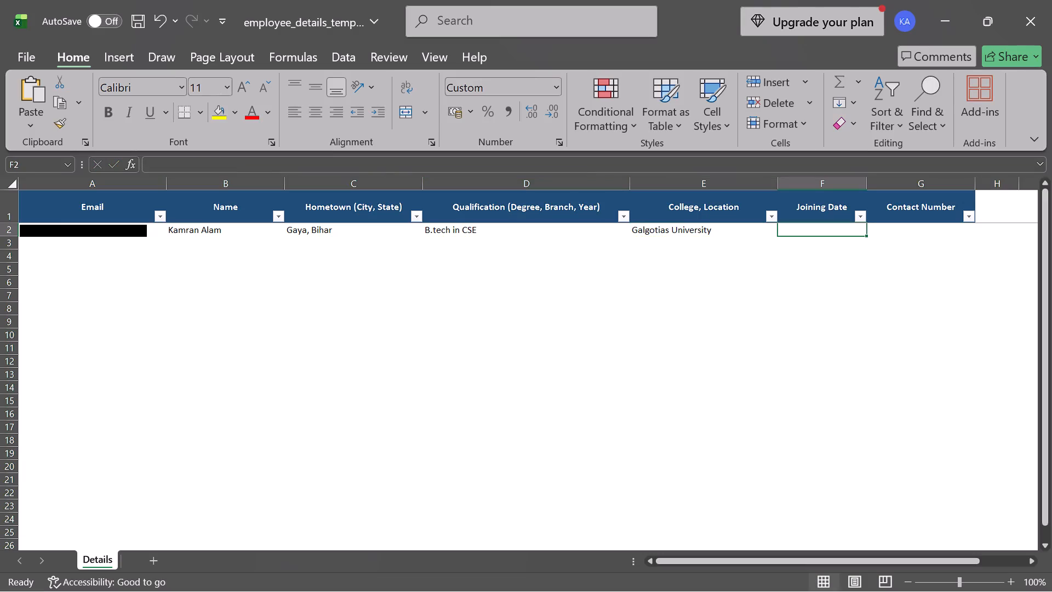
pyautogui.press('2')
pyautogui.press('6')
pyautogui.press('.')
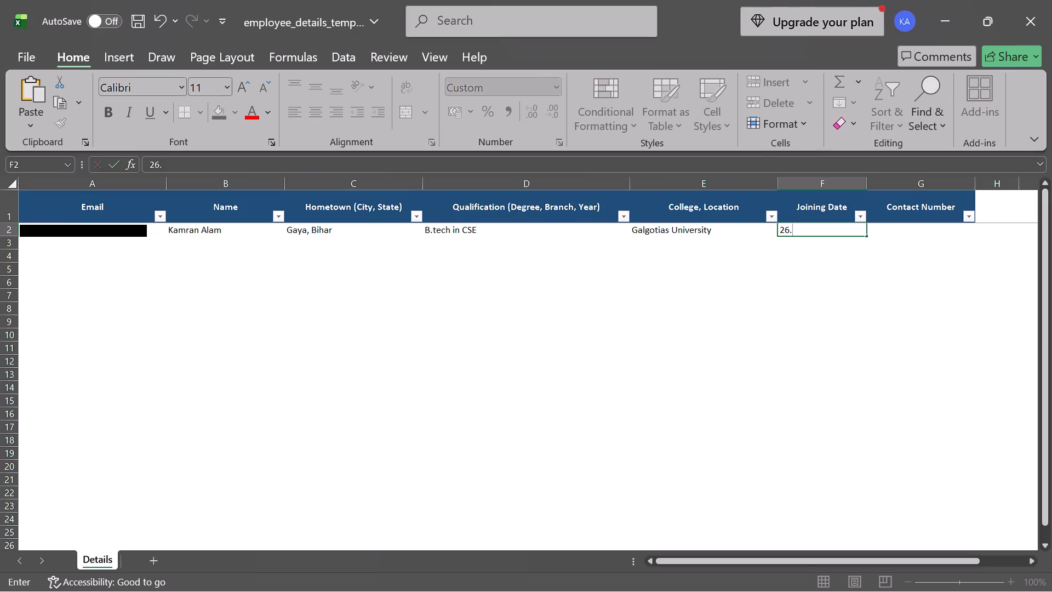
pyautogui.press('BackSpace')
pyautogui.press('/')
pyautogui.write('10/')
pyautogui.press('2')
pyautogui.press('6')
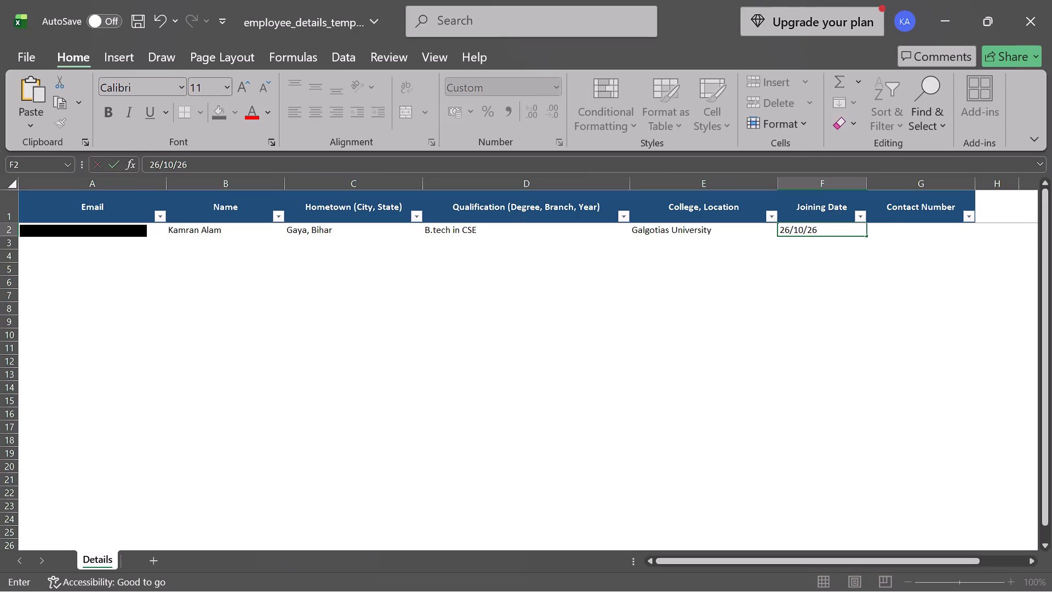
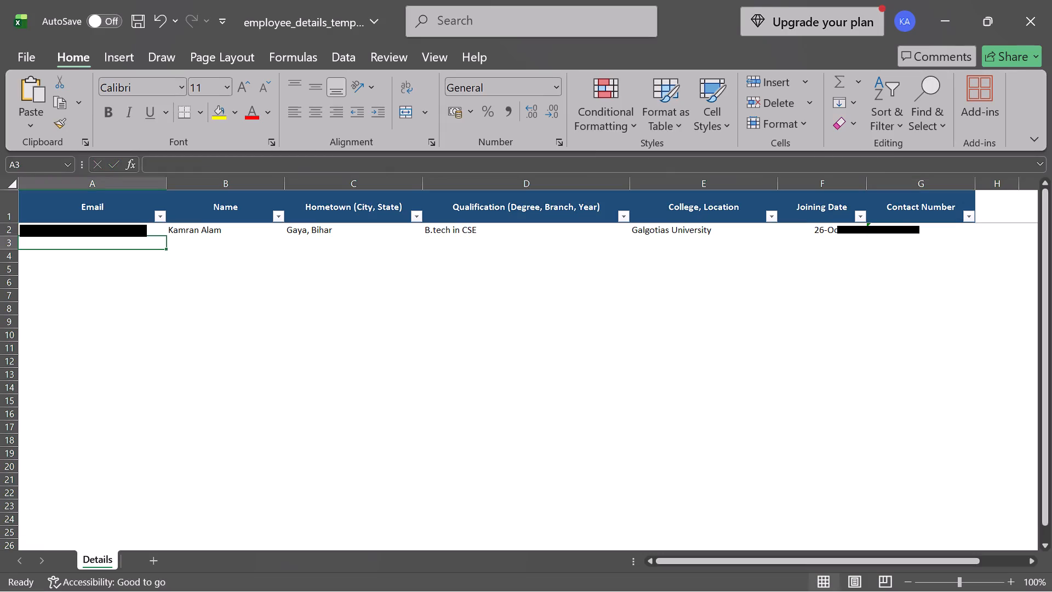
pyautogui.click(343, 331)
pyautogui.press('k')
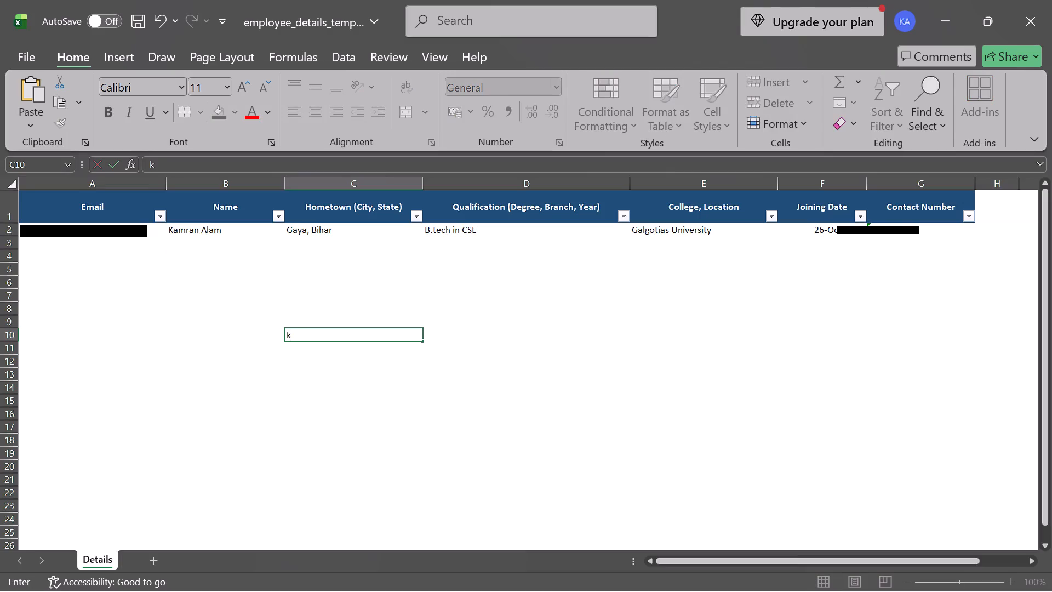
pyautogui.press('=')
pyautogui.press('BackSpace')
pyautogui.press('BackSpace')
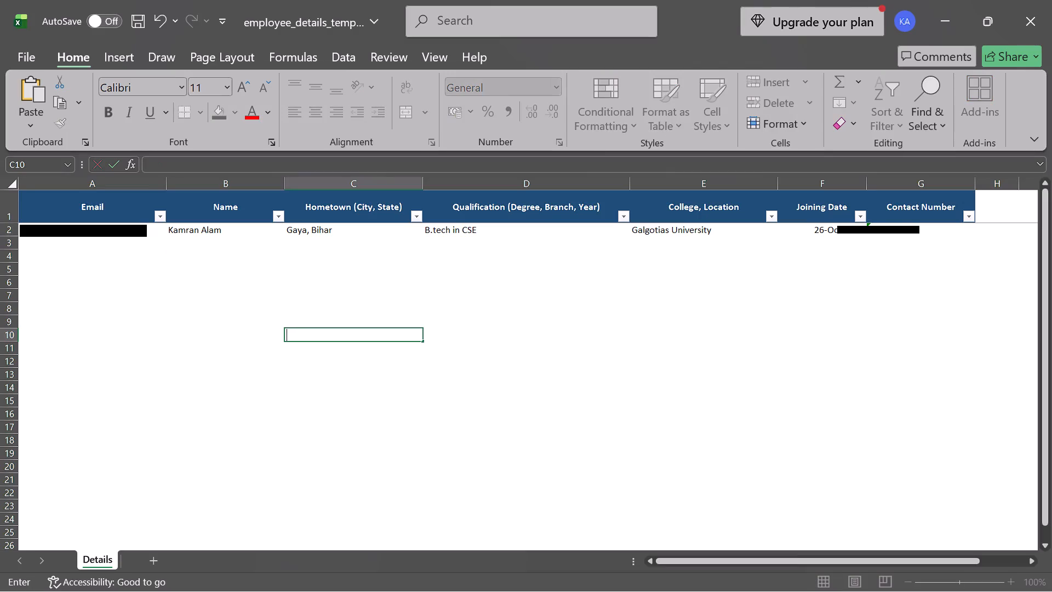
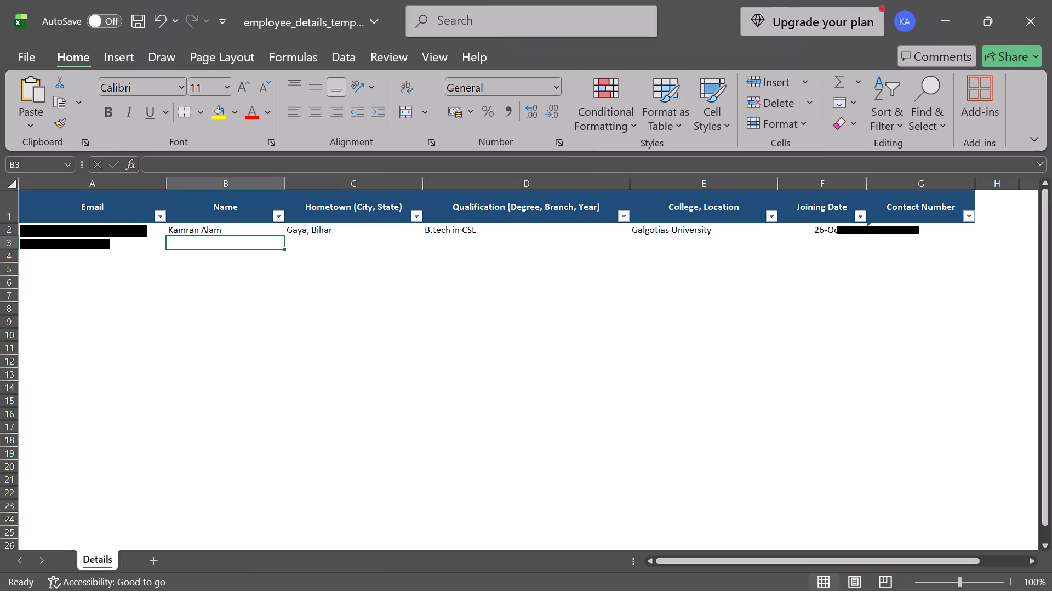
# Enter the second employee's name in row 3 and Greater Noida, UP as the hometown.
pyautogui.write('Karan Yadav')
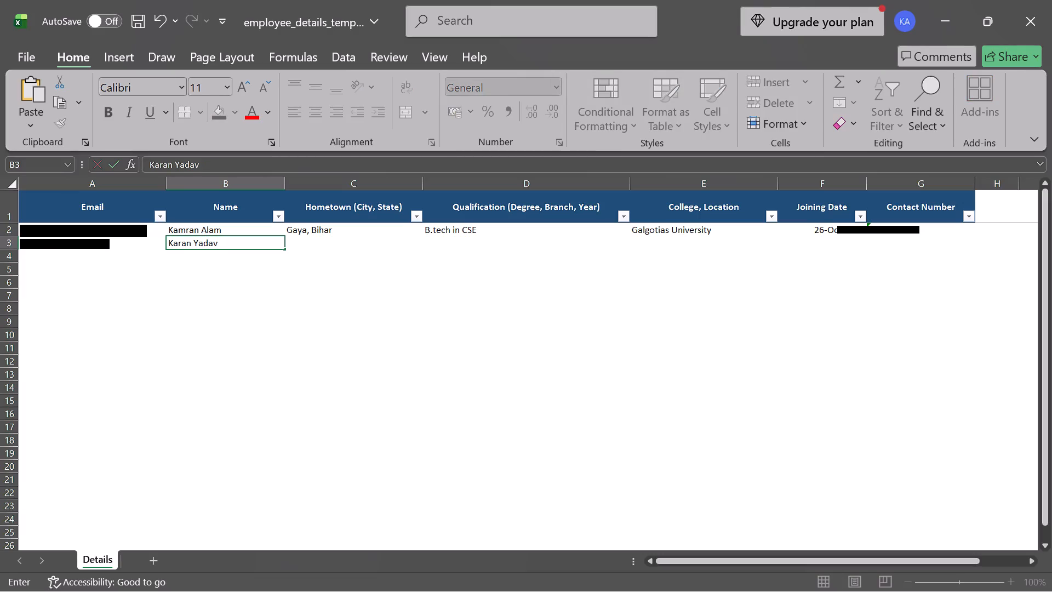
pyautogui.click(310, 243)
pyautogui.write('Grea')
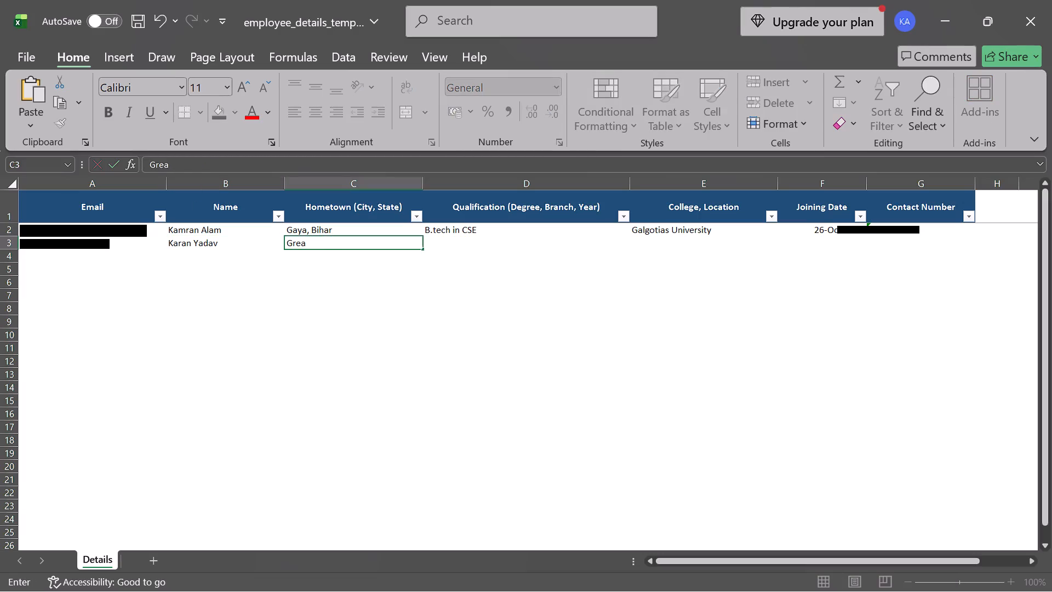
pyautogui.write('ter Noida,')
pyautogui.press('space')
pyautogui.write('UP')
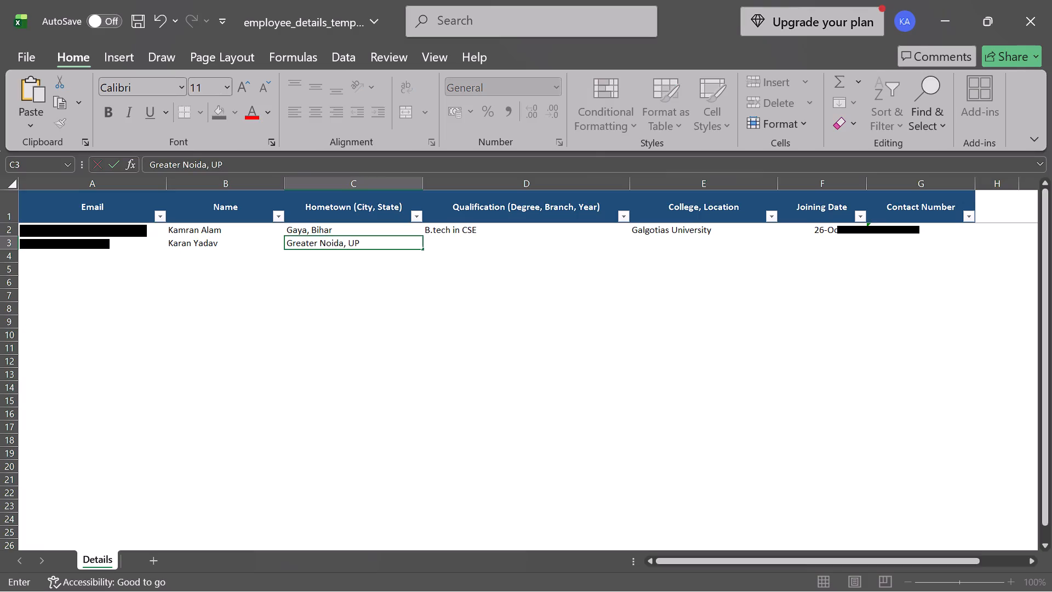
# Enter B.tech in ECE as the second employee's qualification in cell D3.
pyautogui.click(436, 241)
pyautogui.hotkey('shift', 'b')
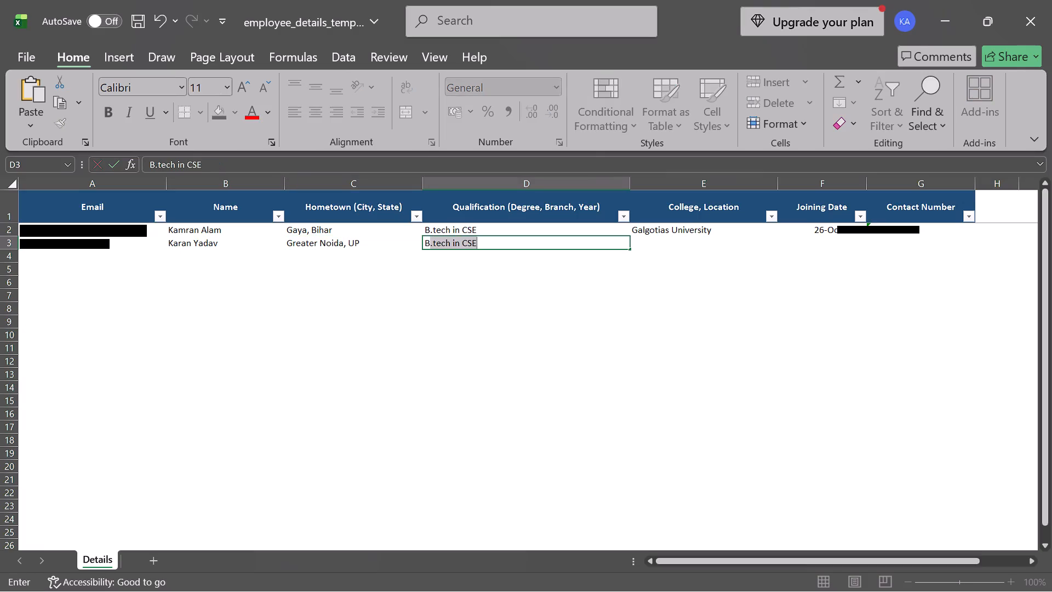
pyautogui.press('Tab')
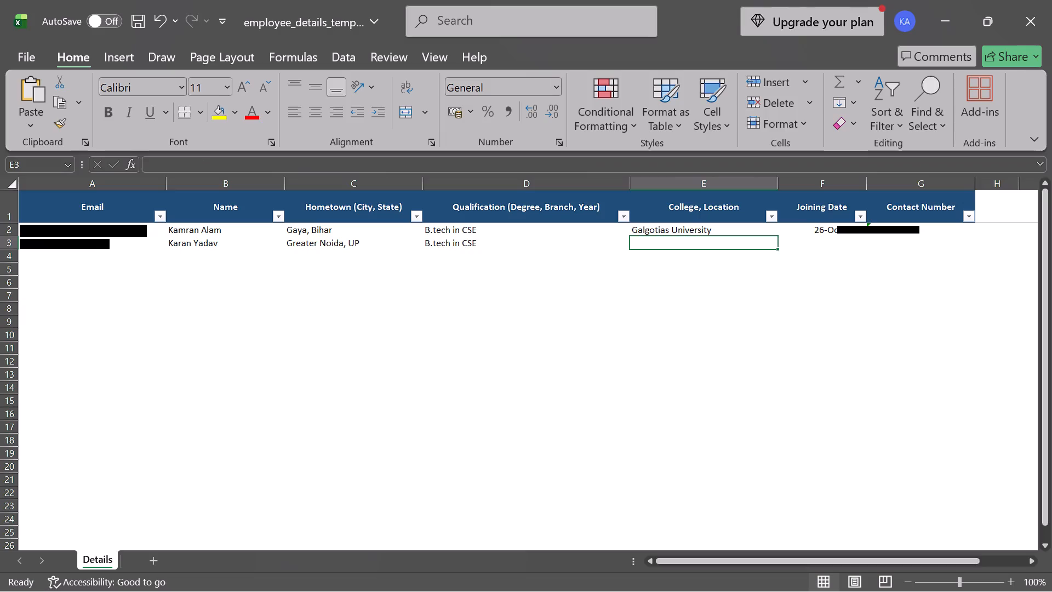
pyautogui.click(466, 242)
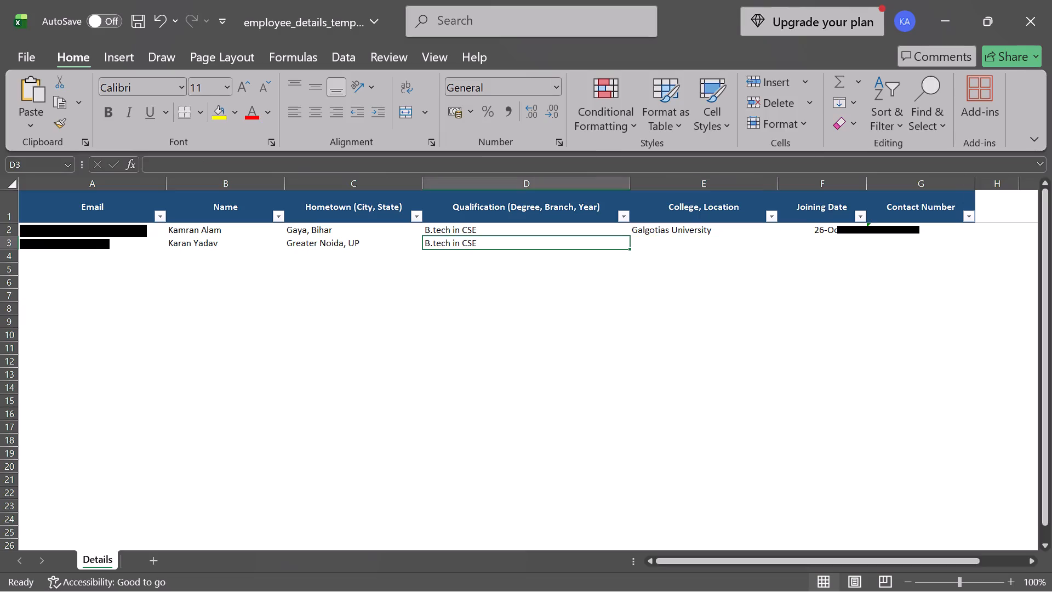
pyautogui.click(482, 170)
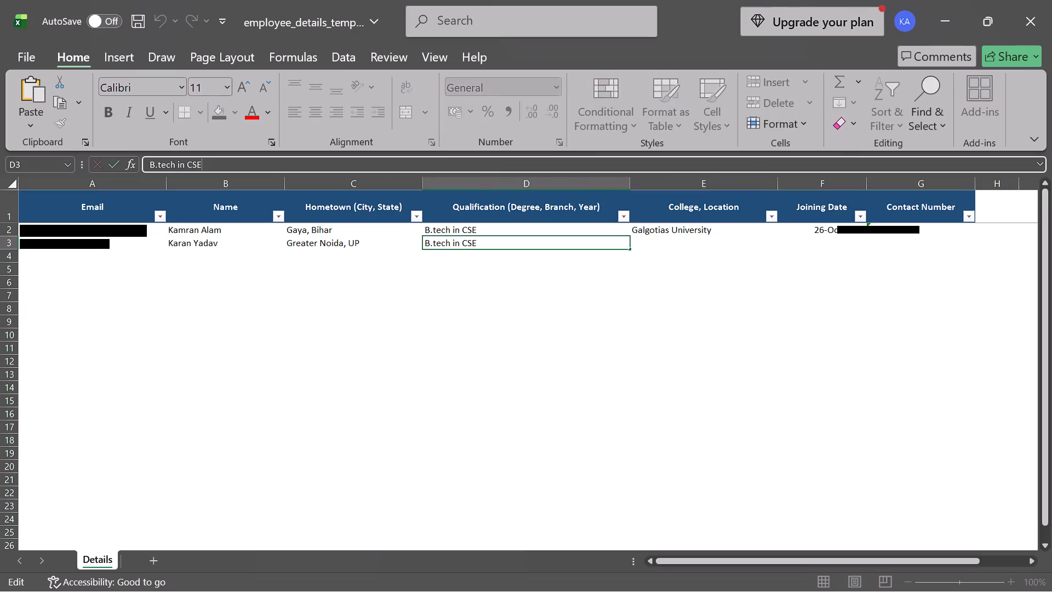
pyautogui.press('BackSpace')
pyautogui.press('BackSpace')
pyautogui.press('BackSpace')
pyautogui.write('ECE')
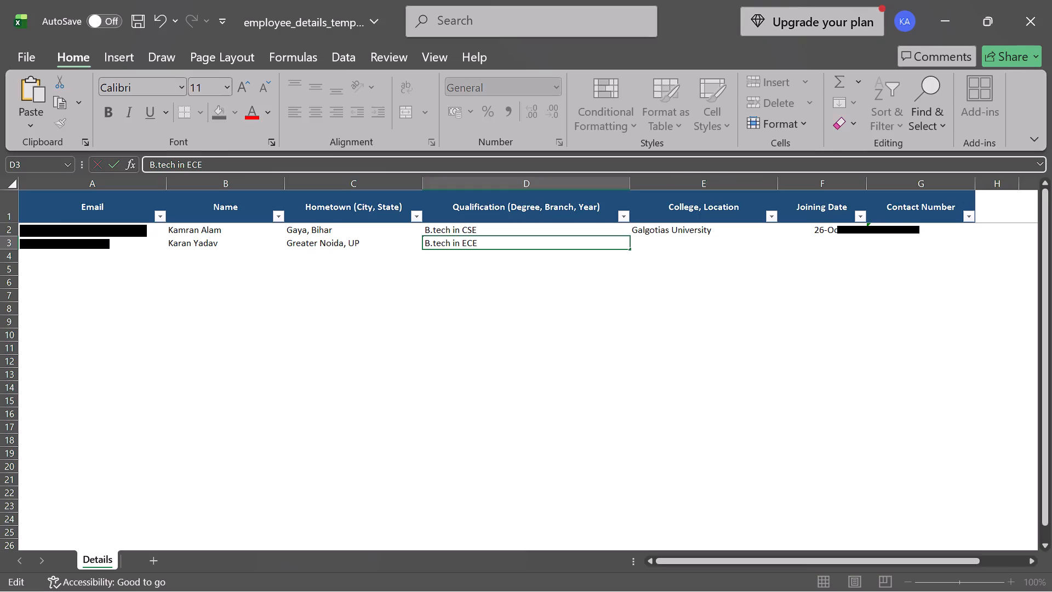
# Append -2026 to both employees' qualification entries, in cells D2 and D3.
pyautogui.click(602, 226)
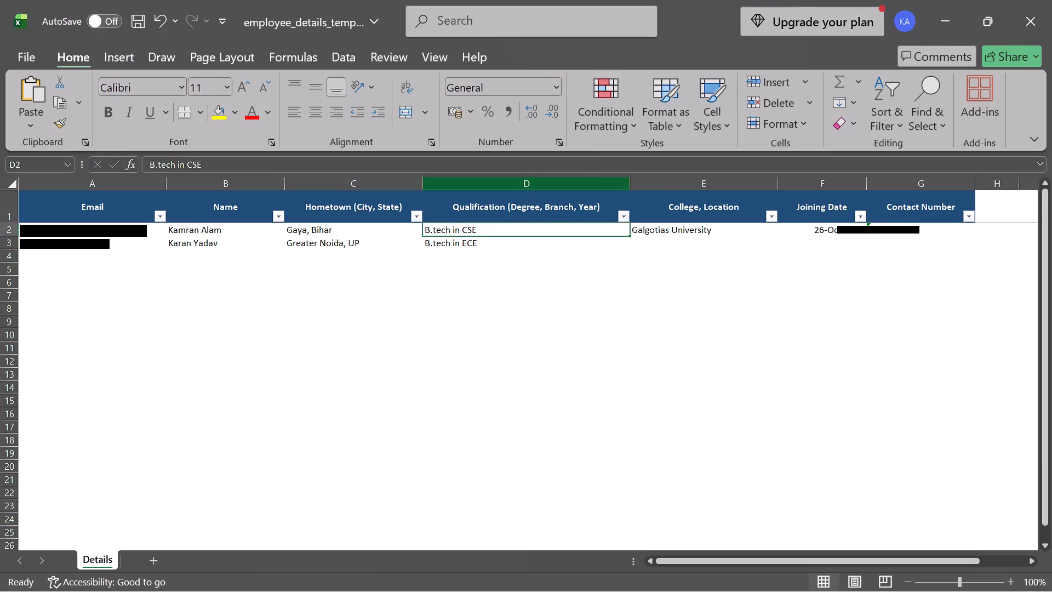
pyautogui.click(574, 166)
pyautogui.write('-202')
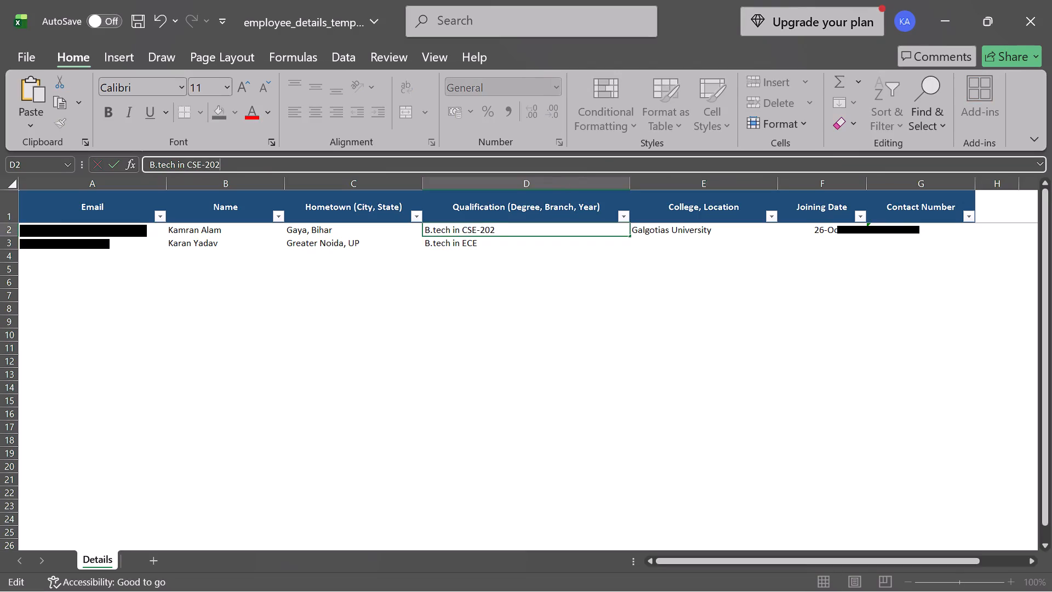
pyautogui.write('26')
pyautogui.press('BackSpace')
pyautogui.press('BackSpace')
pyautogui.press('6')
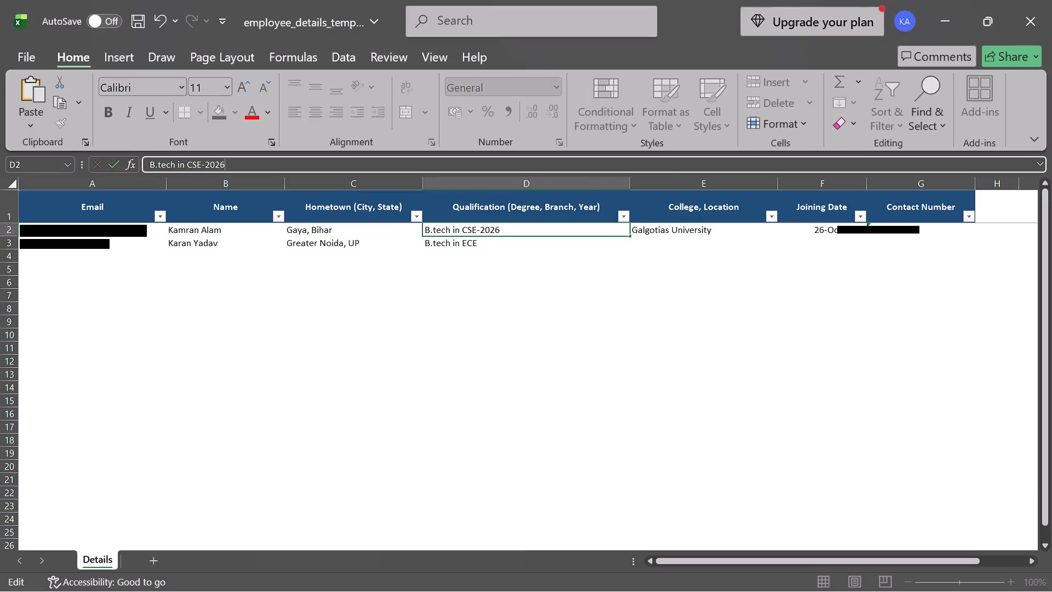
pyautogui.click(585, 238)
pyautogui.click(487, 161)
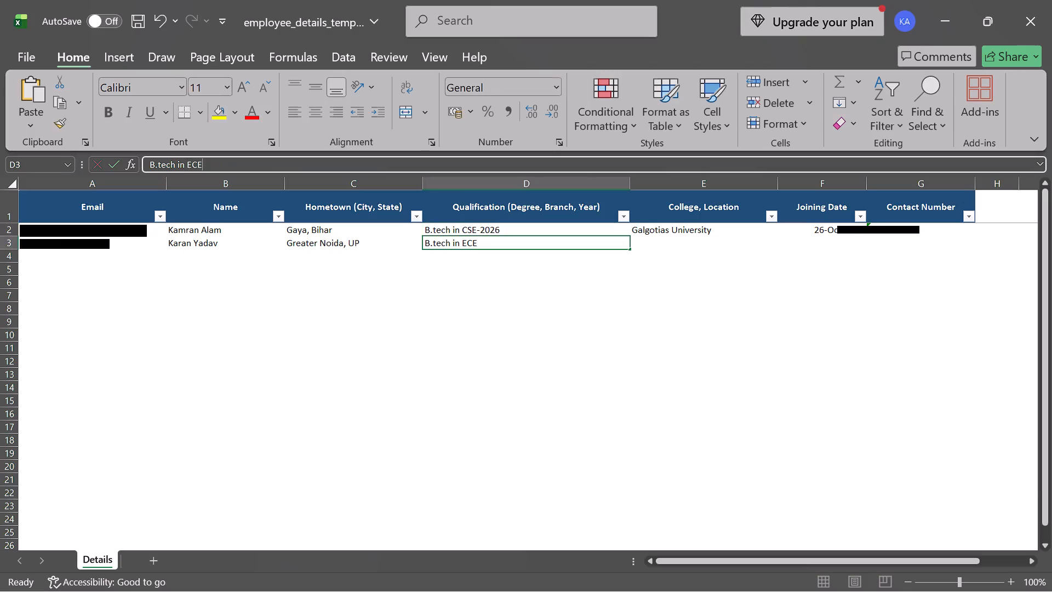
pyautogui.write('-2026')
# Enter Galgotias College of Engineering and Technology as the second employee's college in cell E3.
pyautogui.click(656, 242)
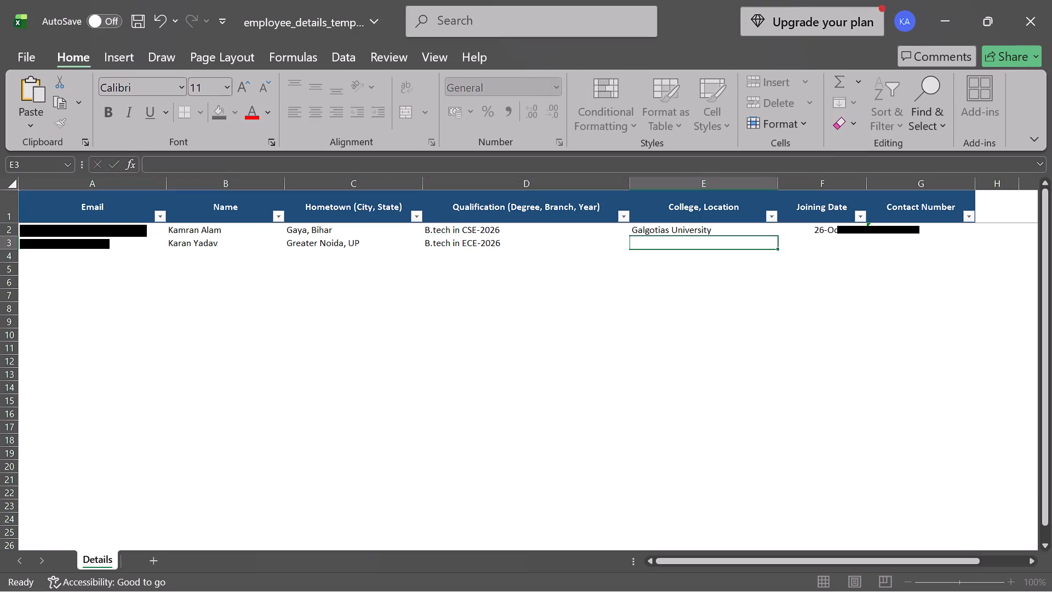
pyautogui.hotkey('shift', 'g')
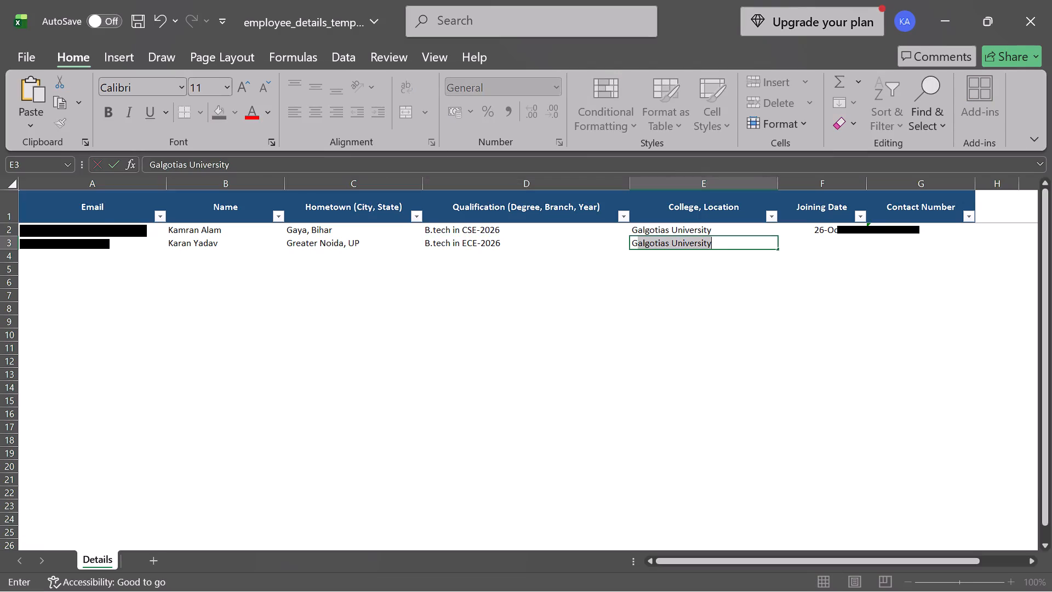
pyautogui.press('Tab')
pyautogui.doubleClick(668, 248)
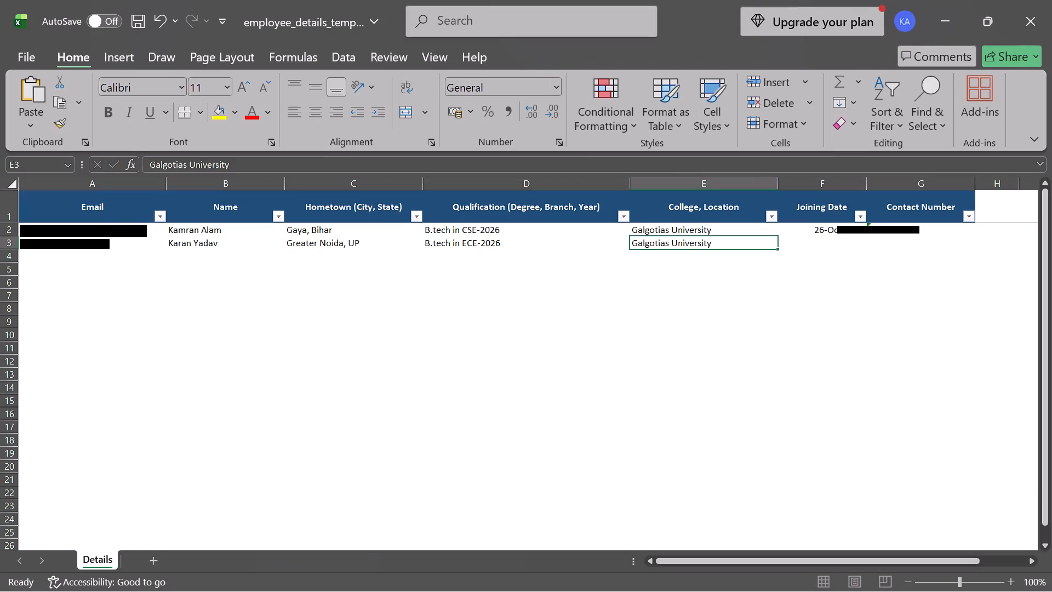
pyautogui.press('Left')
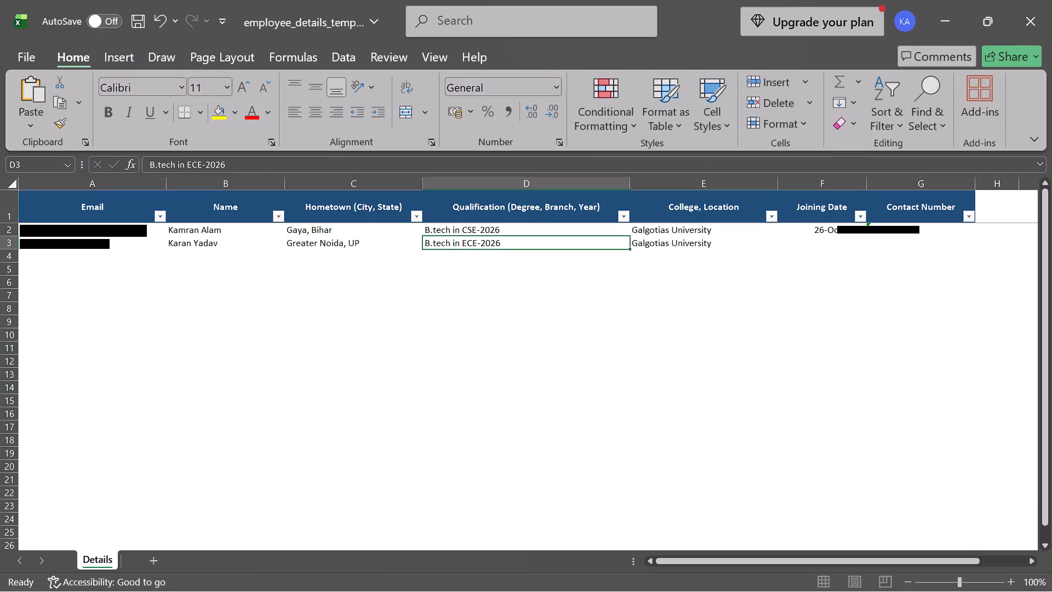
pyautogui.press('Right')
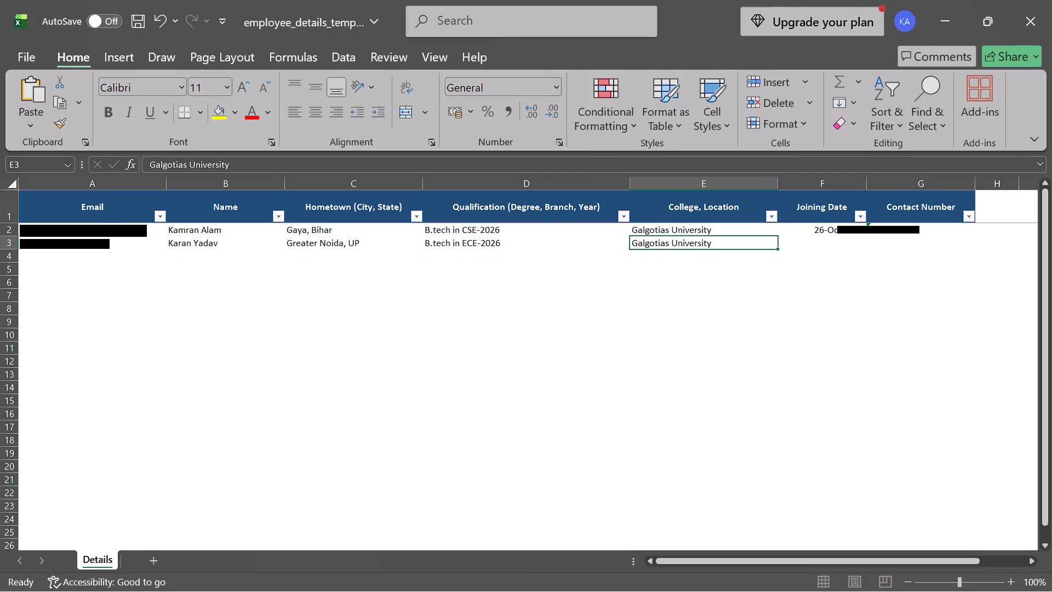
pyautogui.click(736, 168)
pyautogui.press('BackSpace')
pyautogui.press('BackSpace')
pyautogui.press('BackSpace')
pyautogui.press('BackSpace')
pyautogui.press('BackSpace')
pyautogui.press('BackSpace')
pyautogui.press('BackSpace')
pyautogui.press('BackSpace')
pyautogui.press('BackSpace')
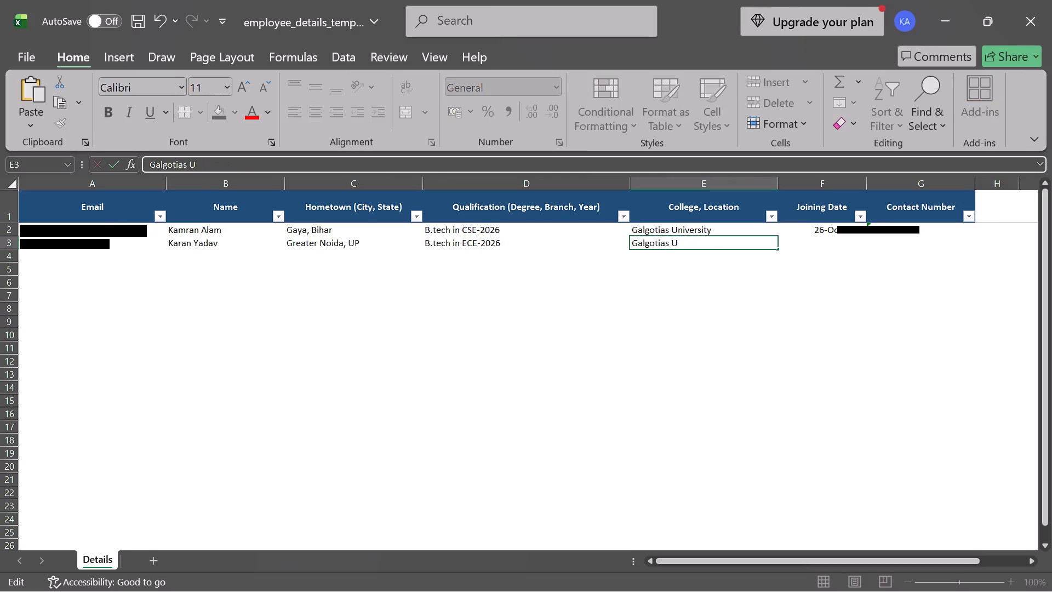
pyautogui.press('BackSpace')
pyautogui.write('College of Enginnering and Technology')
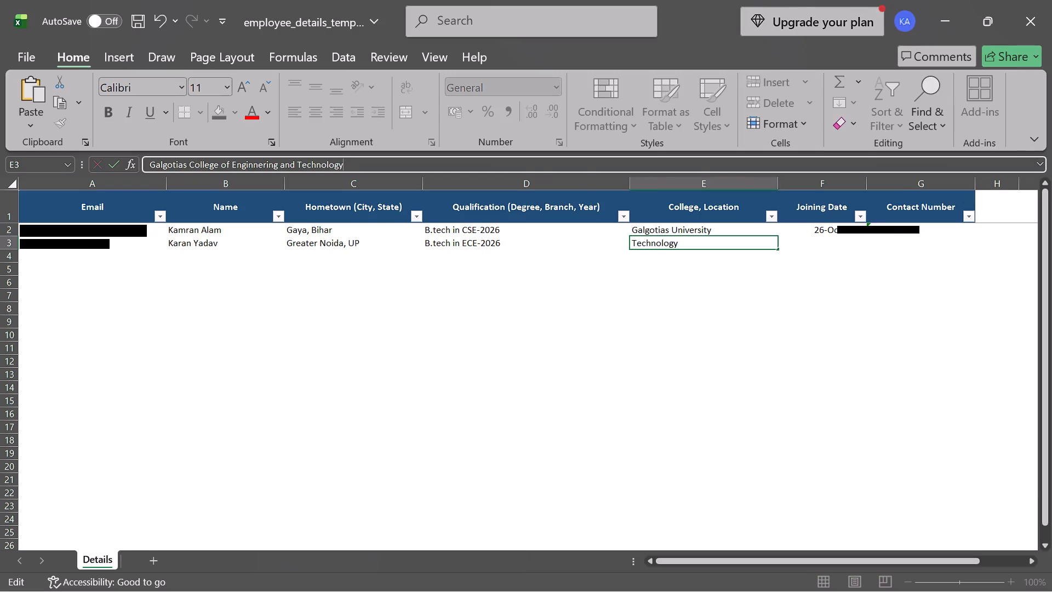
pyautogui.click(256, 164)
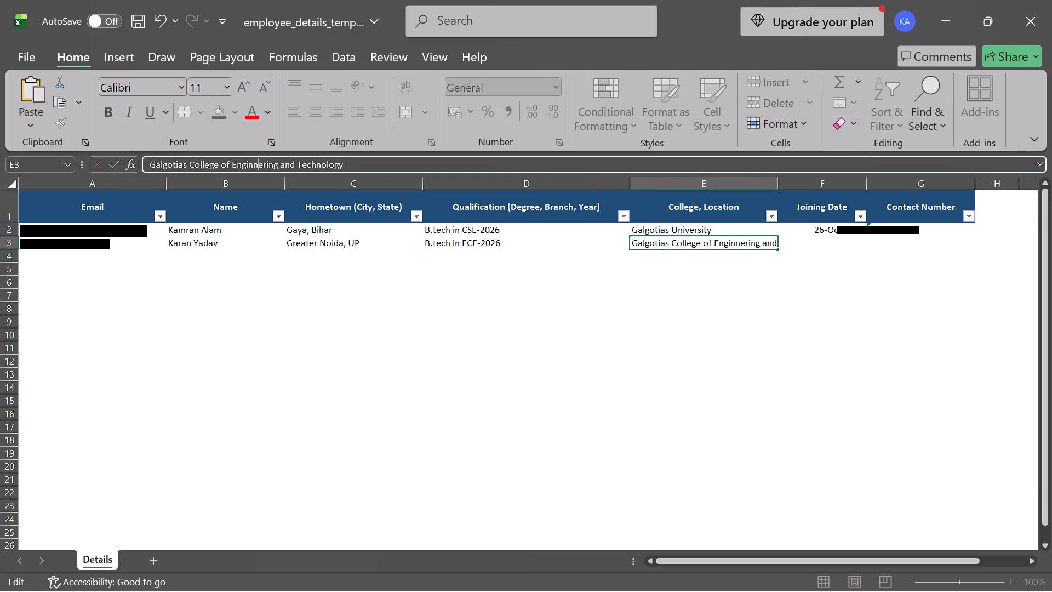
pyautogui.press('BackSpace')
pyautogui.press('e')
# Widen the College, Location column so the full college name fits inside it.
pyautogui.click(859, 249)
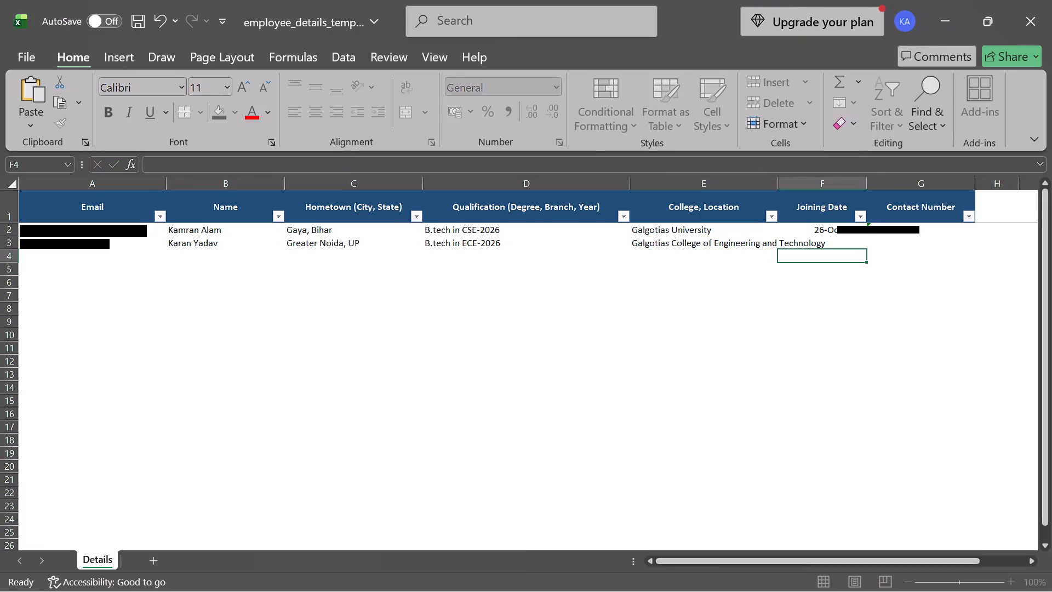
pyautogui.click(848, 242)
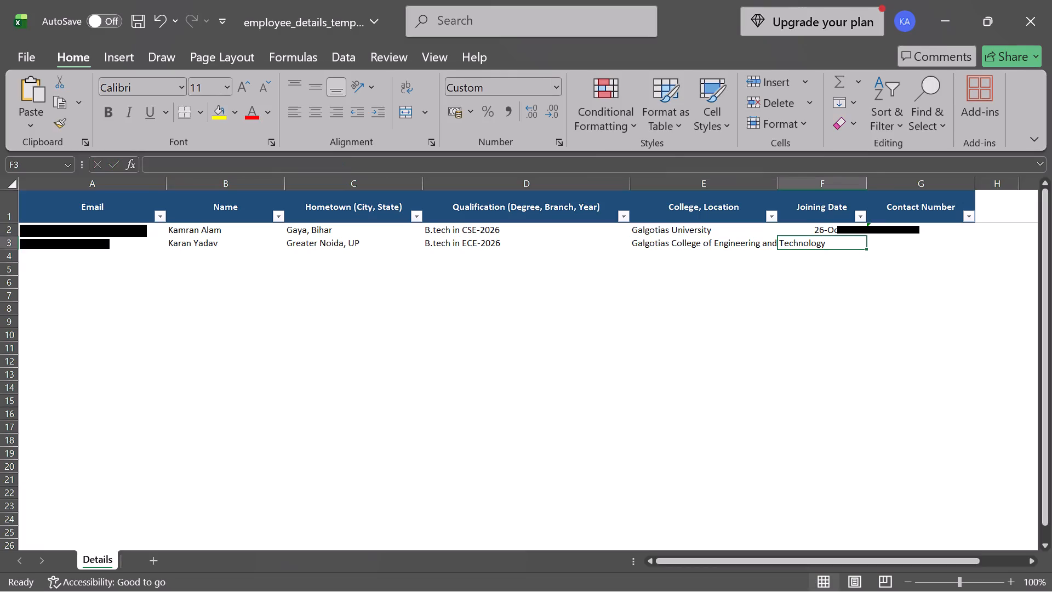
pyautogui.moveTo(778, 186); pyautogui.dragTo(803, 187)
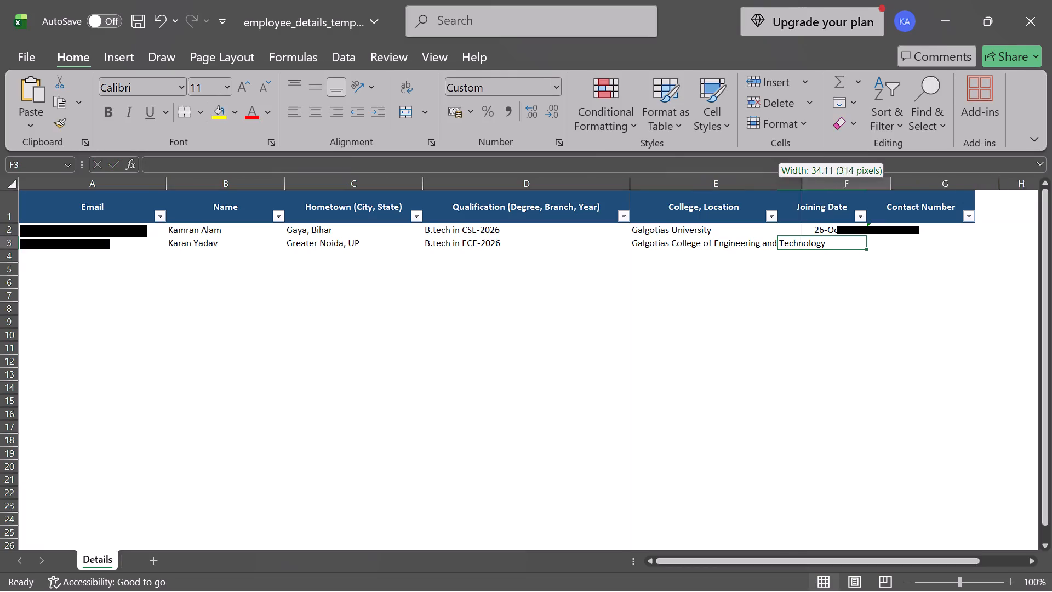
pyautogui.moveTo(803, 187); pyautogui.dragTo(841, 186)
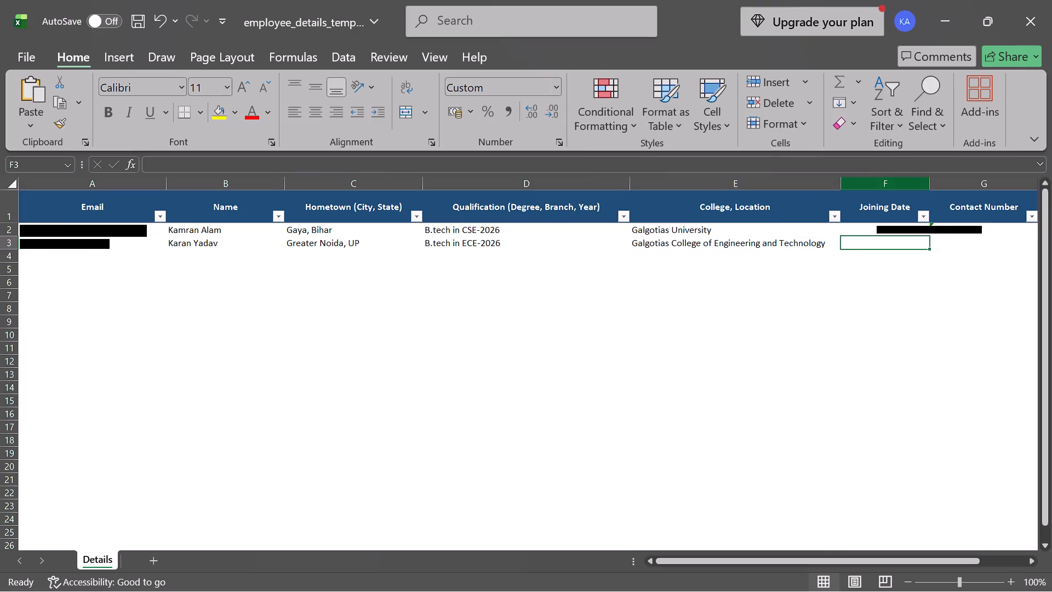
# Enter 26/10/26 as the second employee's joining date in cell F3.
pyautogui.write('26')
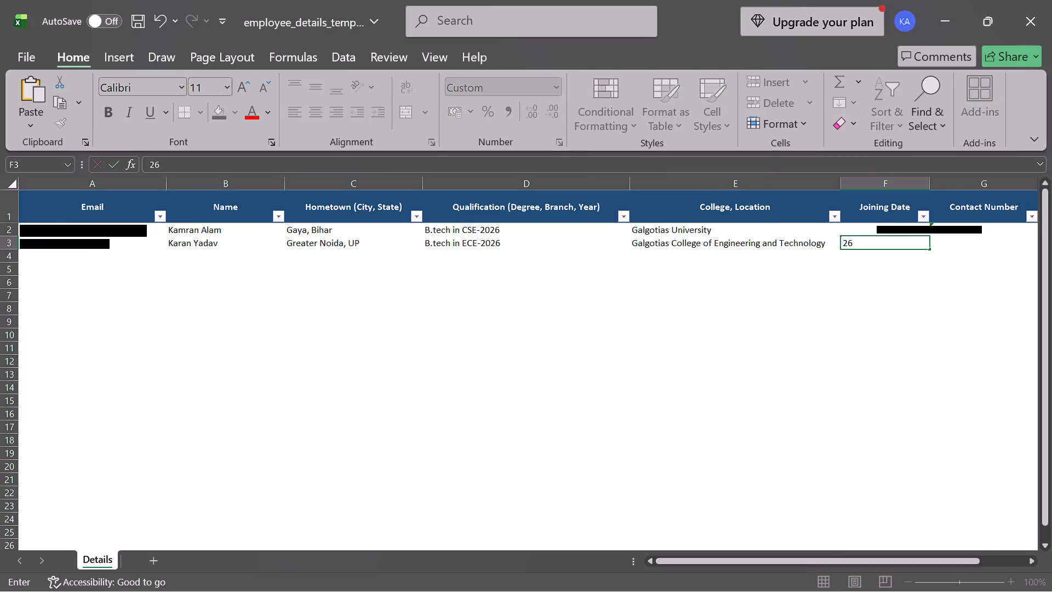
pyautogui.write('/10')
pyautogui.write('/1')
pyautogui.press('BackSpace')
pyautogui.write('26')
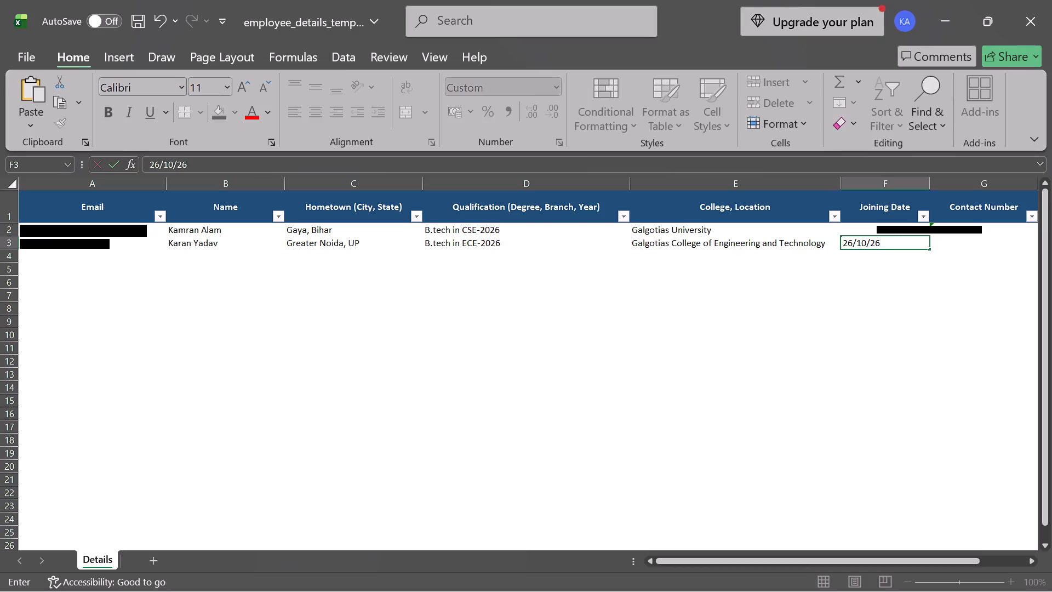
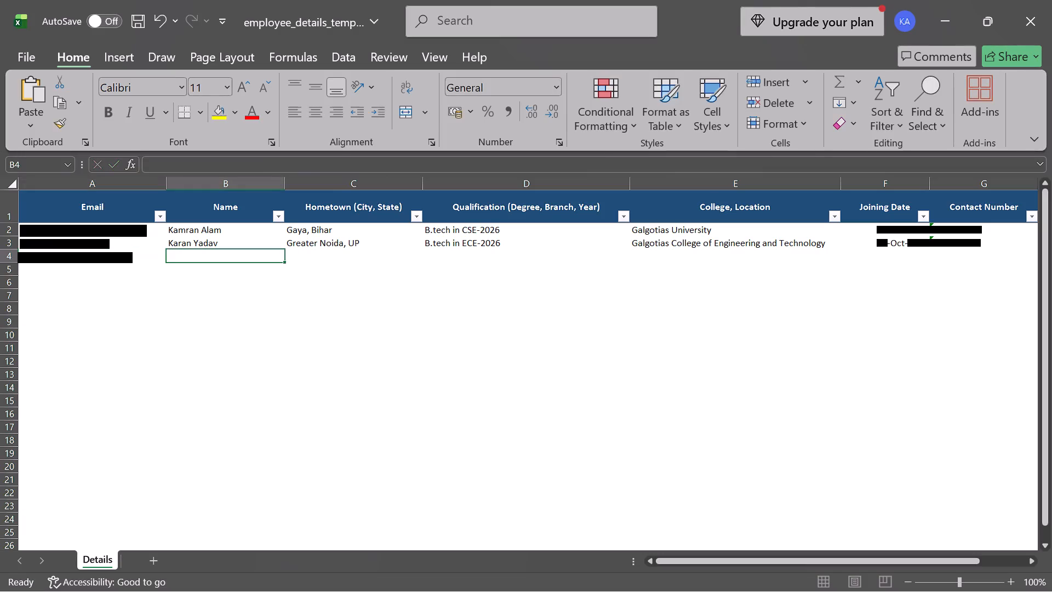
# Enter the third employee's full name in cell B4 of the Name column.
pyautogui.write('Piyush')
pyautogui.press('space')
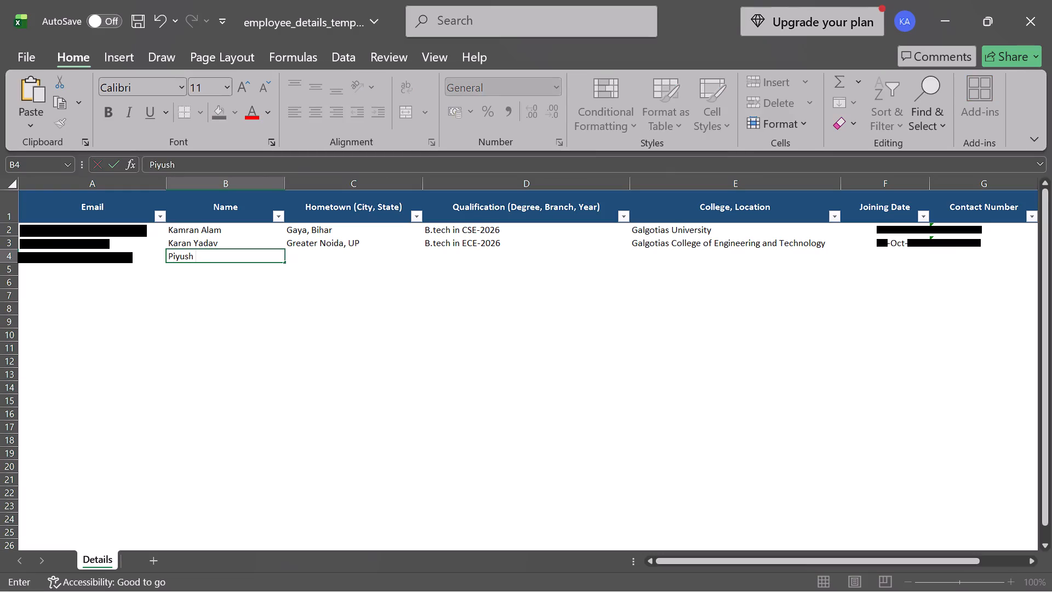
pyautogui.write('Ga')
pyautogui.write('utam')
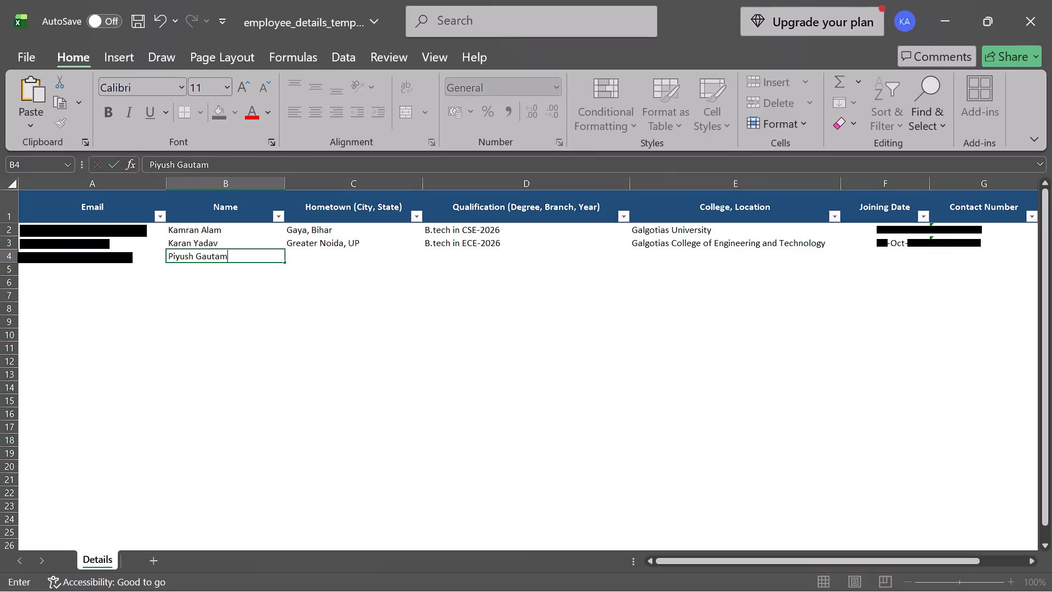
# Enter Delhi as the third employee's hometown in cell C4.
pyautogui.click(305, 258)
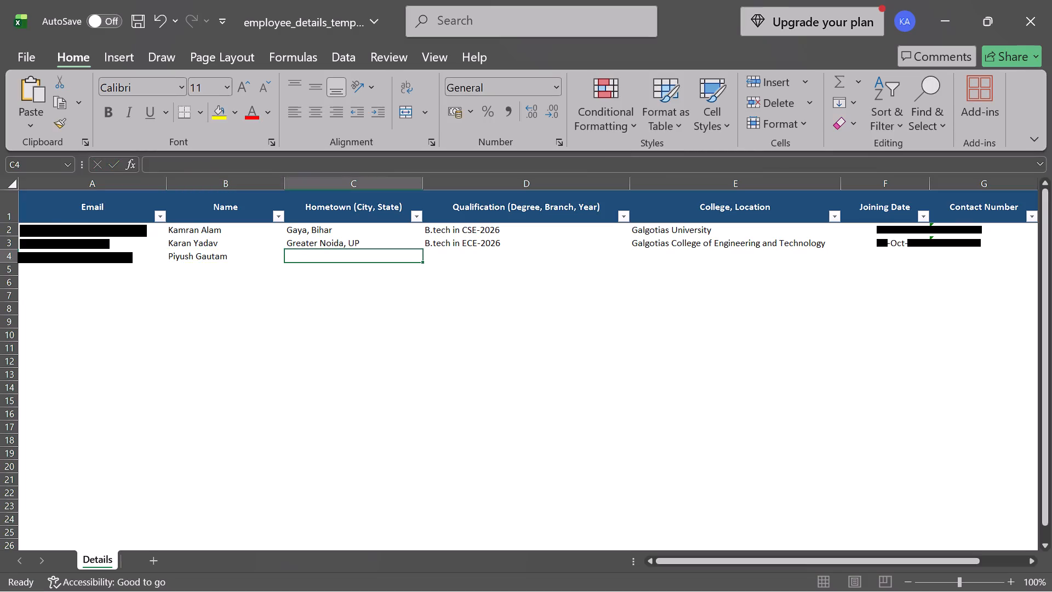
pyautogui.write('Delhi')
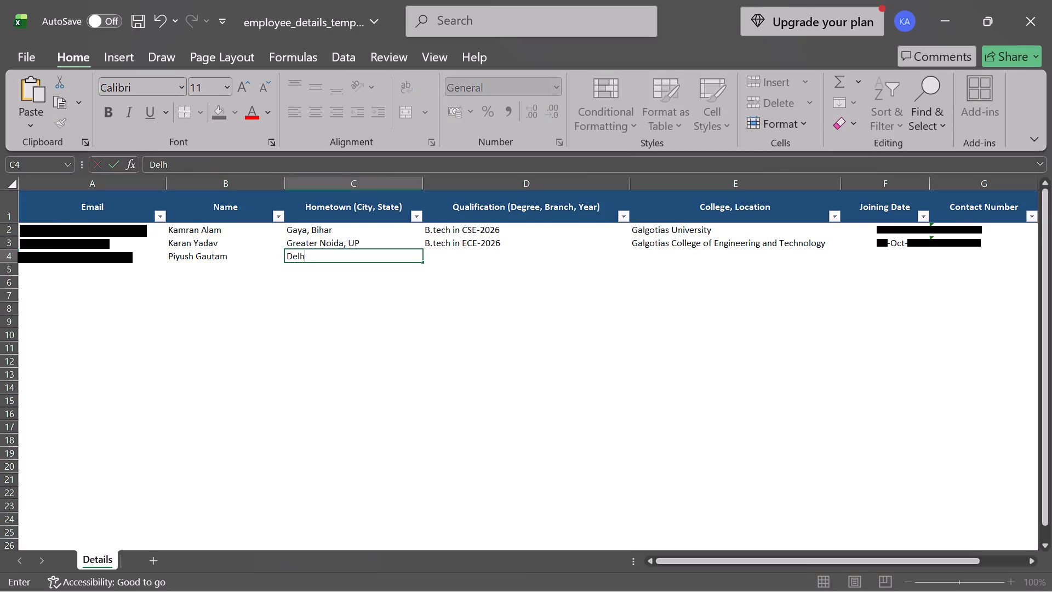
pyautogui.click(445, 255)
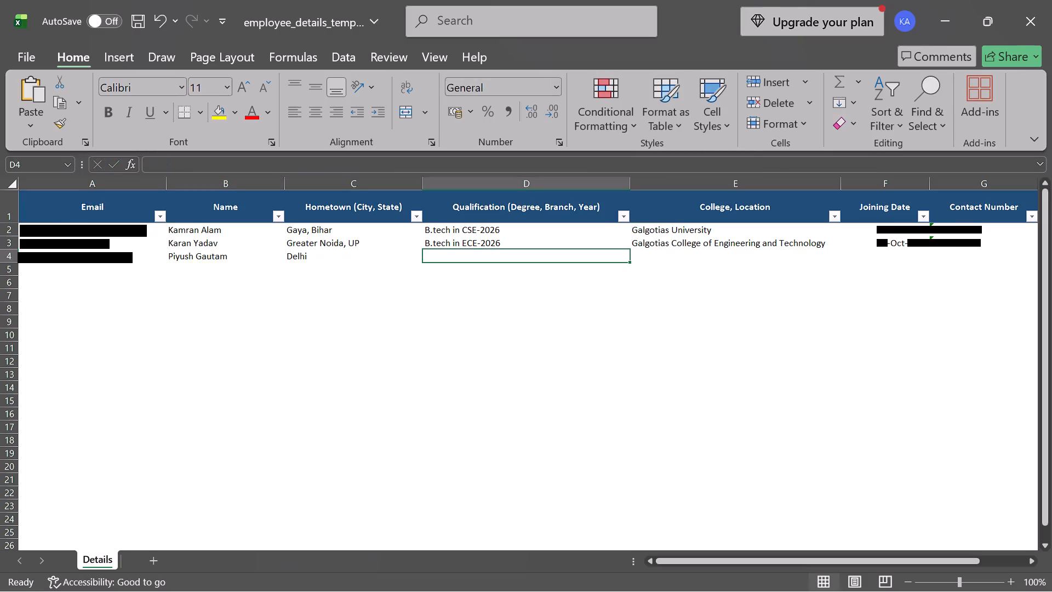
# Insert "Delhi," before the existing hometown text in cell C4 so the entry reads Delhi,Delhi.
pyautogui.click(322, 256)
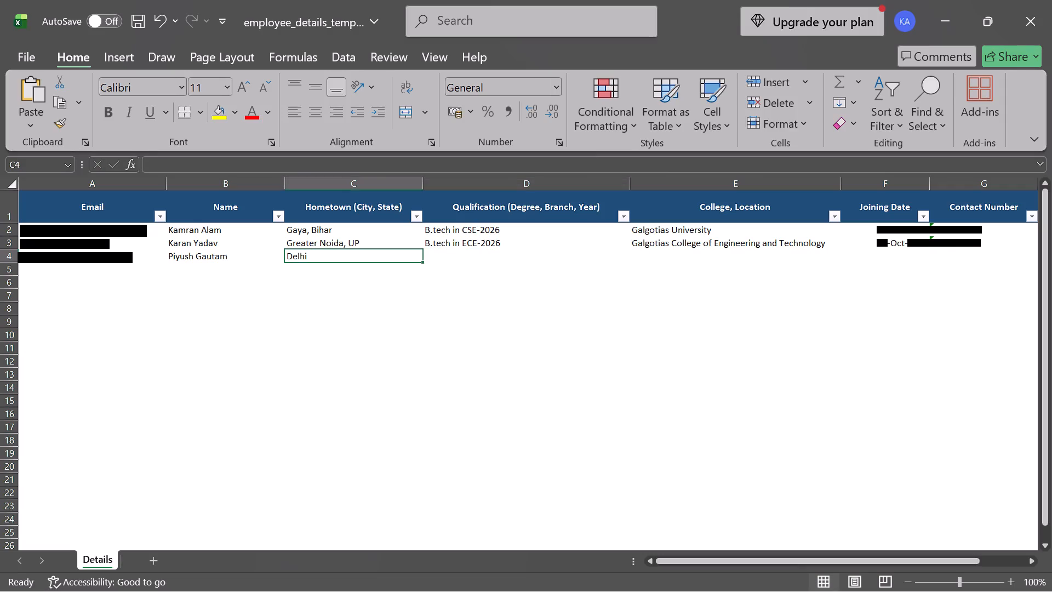
pyautogui.click(320, 257)
pyautogui.click(394, 167)
pyautogui.press('Left')
pyautogui.press('Left')
pyautogui.press('Left')
pyautogui.press('Left')
pyautogui.press('Left')
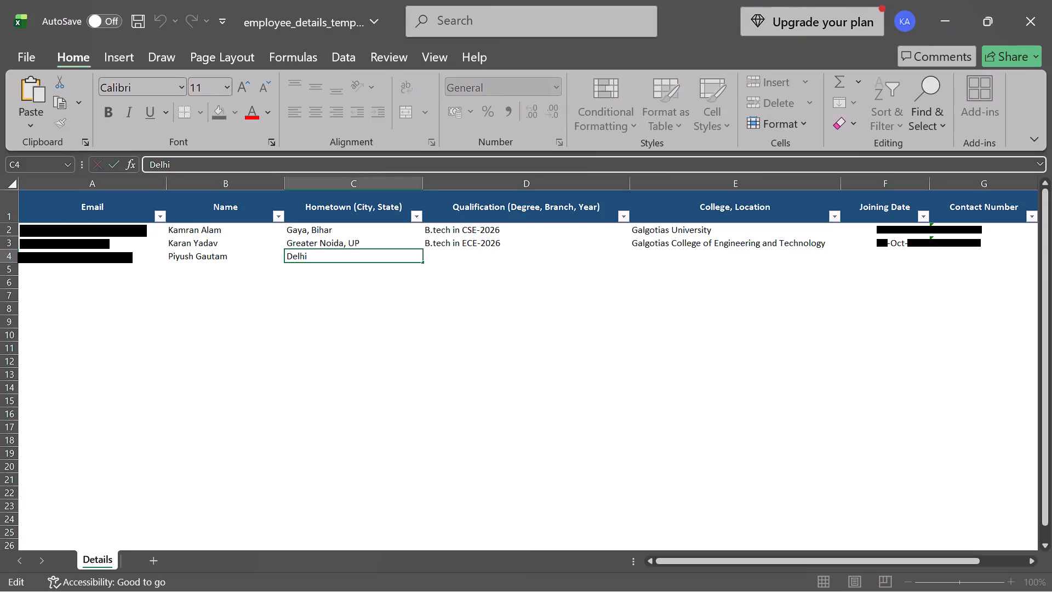
pyautogui.press('Left')
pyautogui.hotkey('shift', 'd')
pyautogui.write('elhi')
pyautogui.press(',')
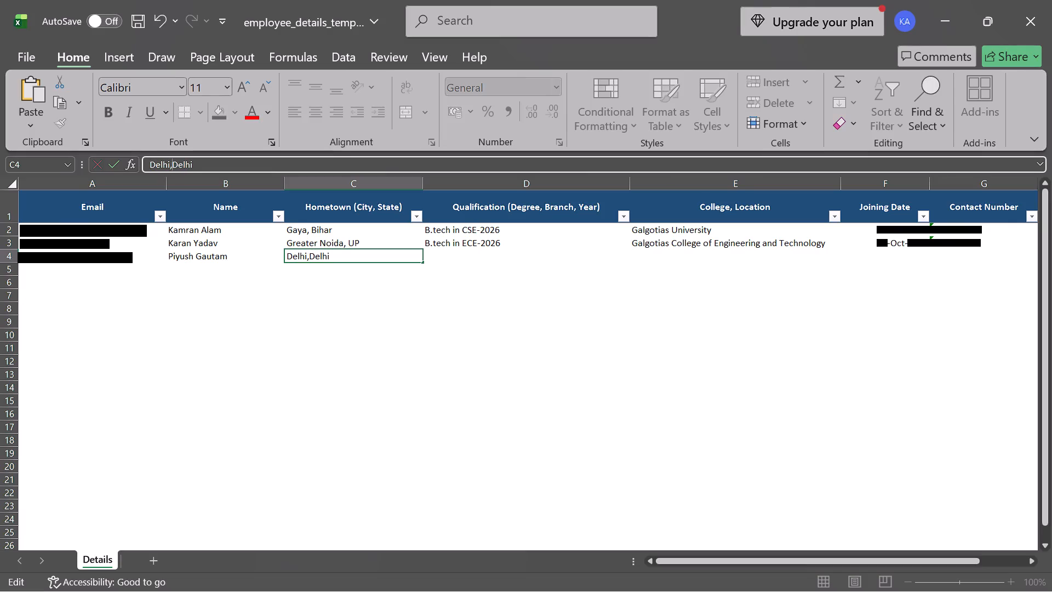
# Enter B.tech in CSE-2026 as the third employee's qualification in cell D4.
pyautogui.click(453, 260)
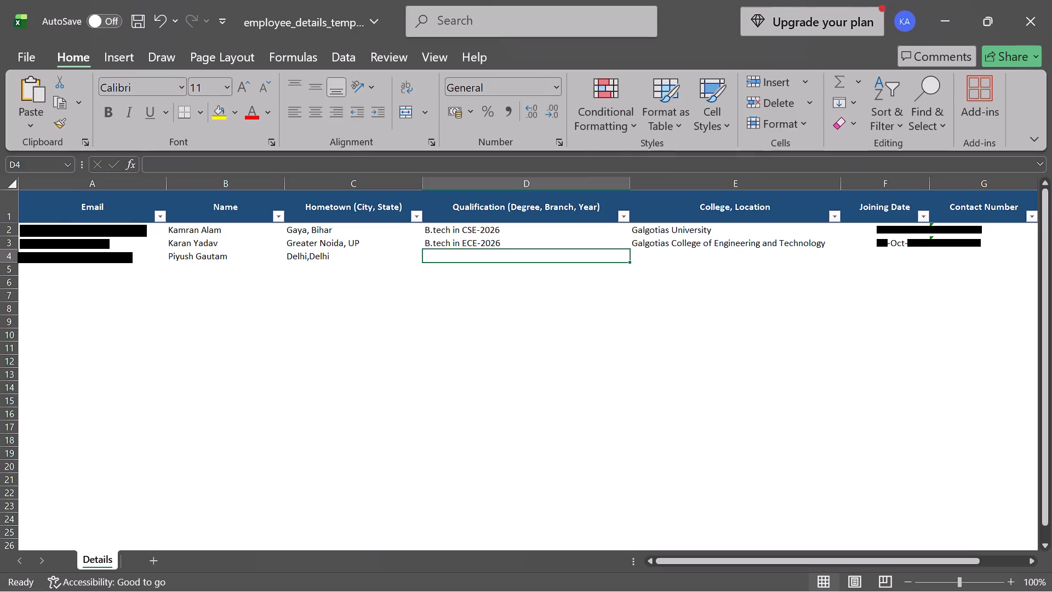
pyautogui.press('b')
pyautogui.press('BackSpace')
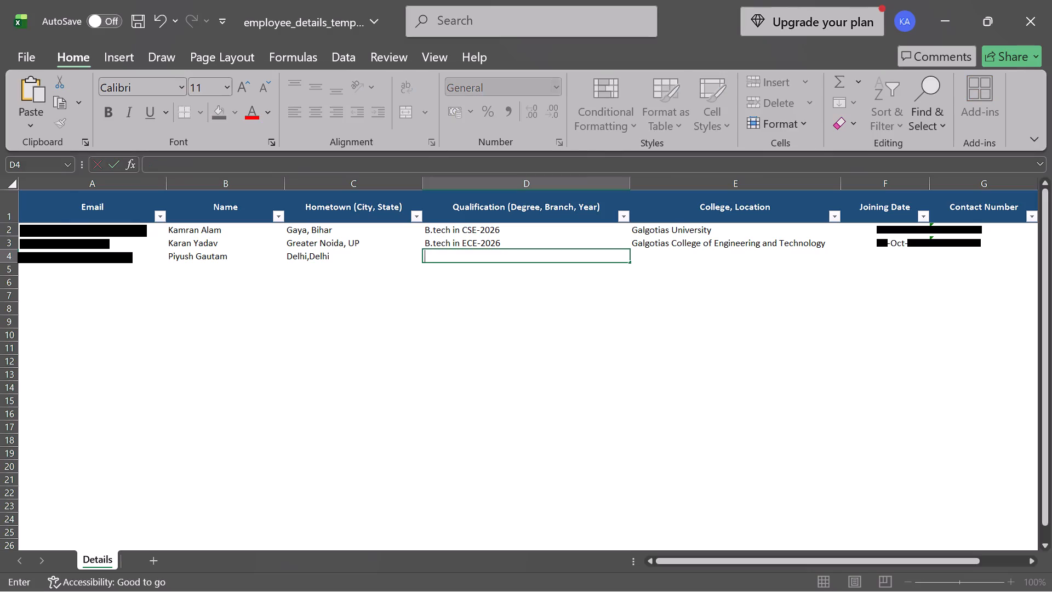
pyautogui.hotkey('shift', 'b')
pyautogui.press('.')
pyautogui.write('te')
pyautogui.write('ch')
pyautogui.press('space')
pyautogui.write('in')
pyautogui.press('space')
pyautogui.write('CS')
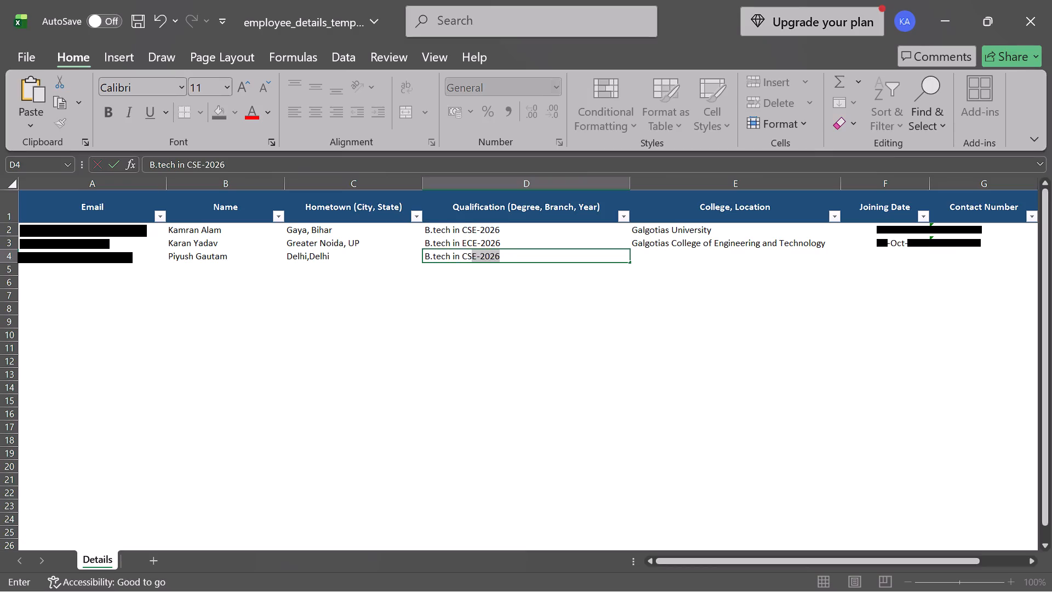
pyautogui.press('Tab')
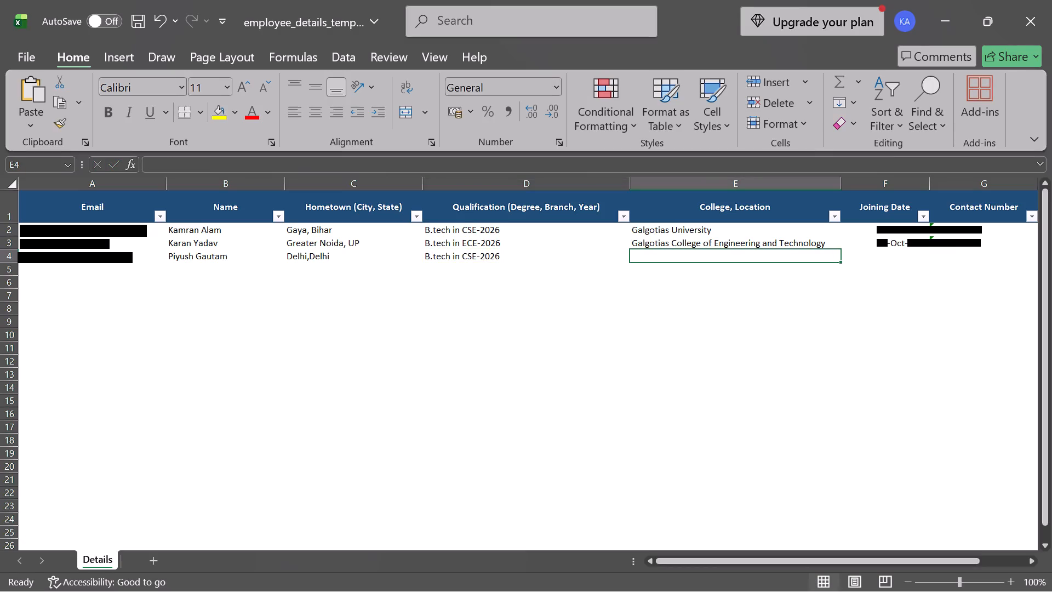
# Enter IIIT Delhi as the third employee's college in cell E4.
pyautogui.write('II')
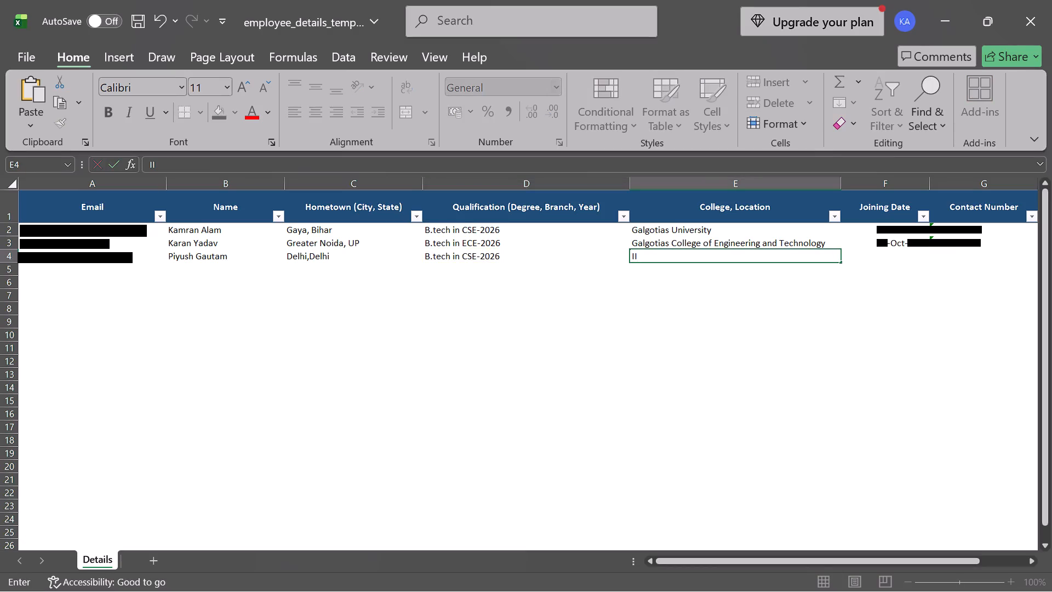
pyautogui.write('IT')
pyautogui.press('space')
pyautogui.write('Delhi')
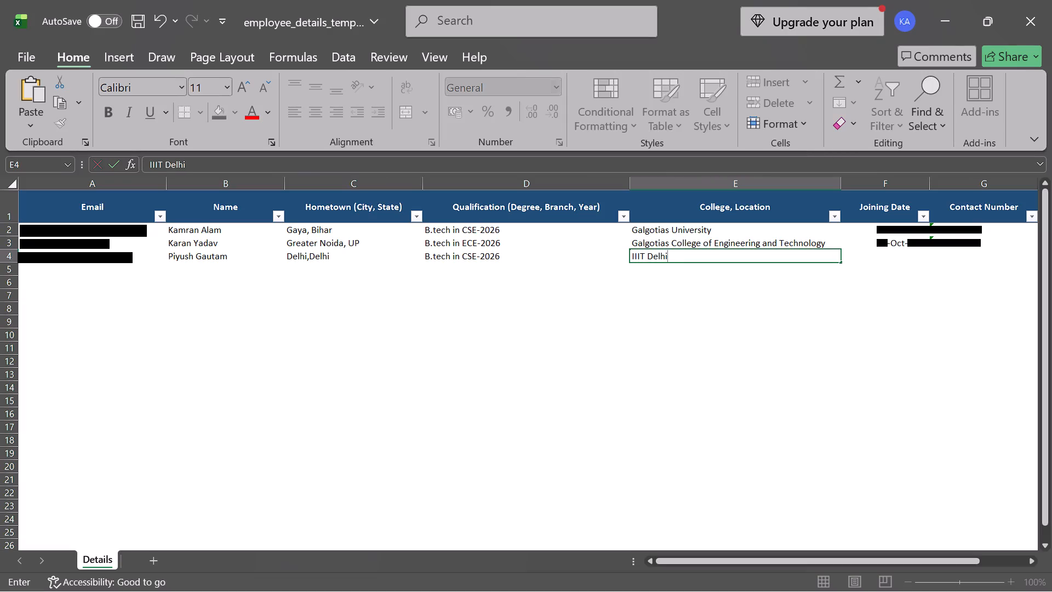
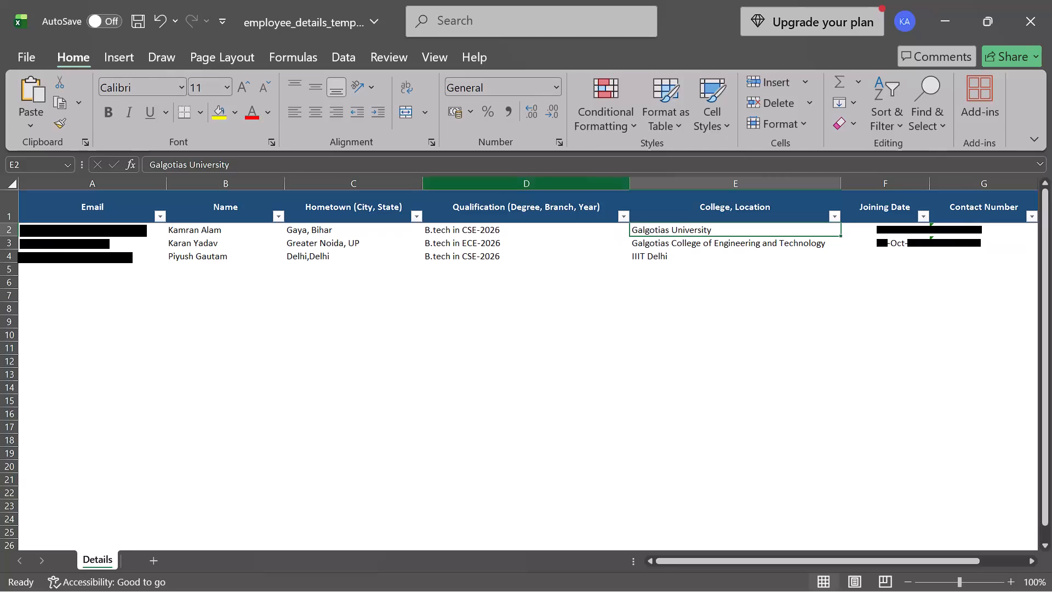
# Append a hyphen with a space on each side after Galgotias University in the first employee's college cell E2.
pyautogui.click(567, 163)
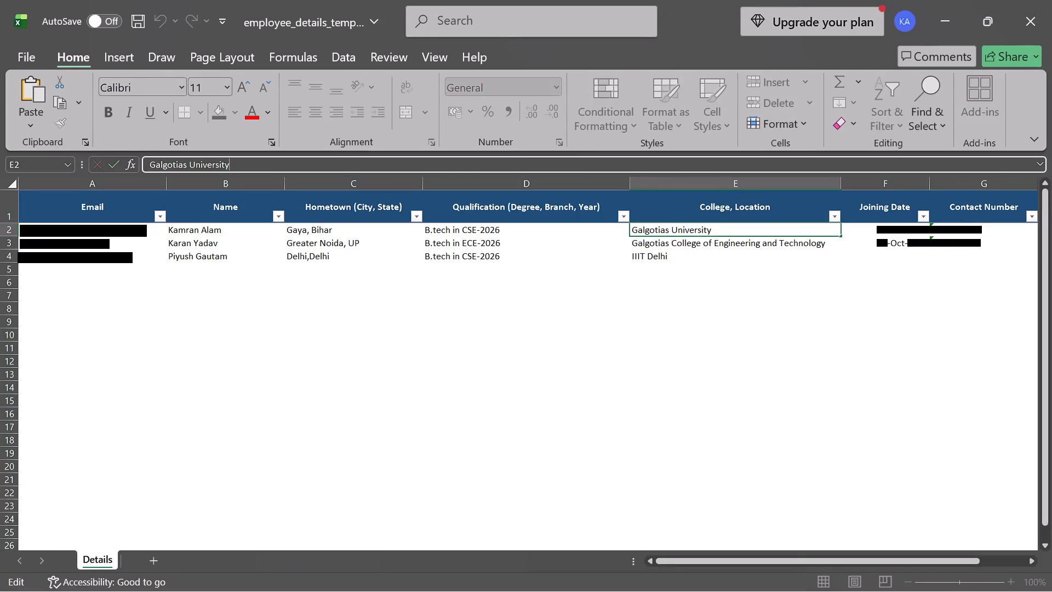
pyautogui.press('-')
pyautogui.press('Left')
pyautogui.press('space')
pyautogui.press('Right')
pyautogui.press('space')
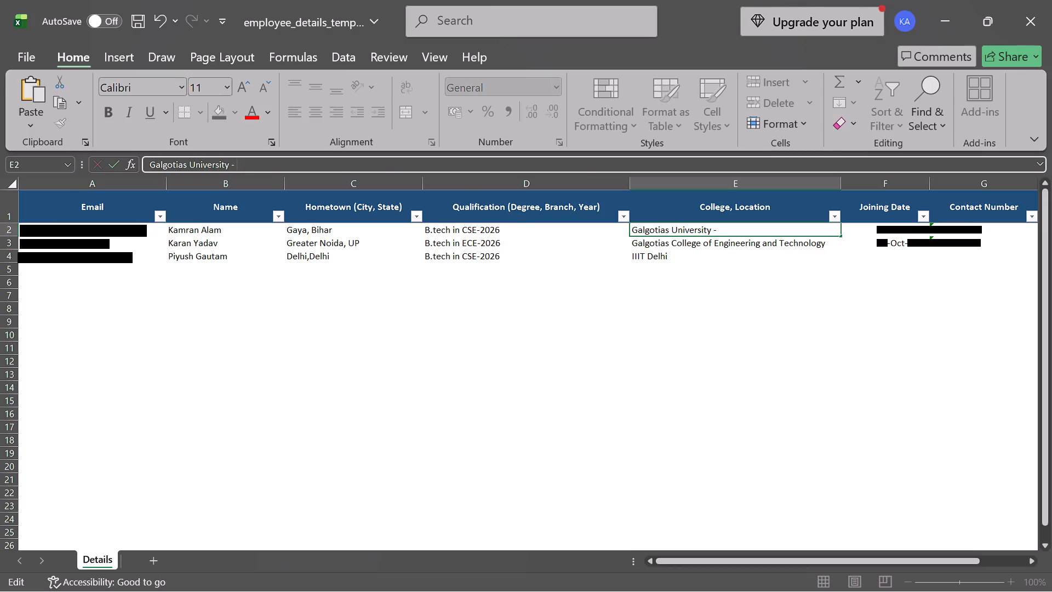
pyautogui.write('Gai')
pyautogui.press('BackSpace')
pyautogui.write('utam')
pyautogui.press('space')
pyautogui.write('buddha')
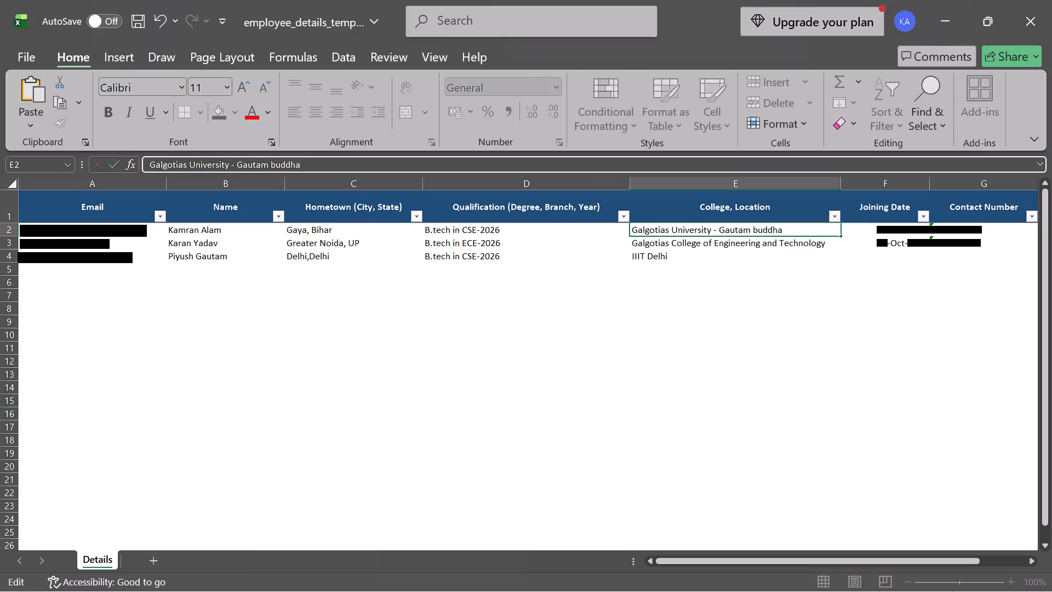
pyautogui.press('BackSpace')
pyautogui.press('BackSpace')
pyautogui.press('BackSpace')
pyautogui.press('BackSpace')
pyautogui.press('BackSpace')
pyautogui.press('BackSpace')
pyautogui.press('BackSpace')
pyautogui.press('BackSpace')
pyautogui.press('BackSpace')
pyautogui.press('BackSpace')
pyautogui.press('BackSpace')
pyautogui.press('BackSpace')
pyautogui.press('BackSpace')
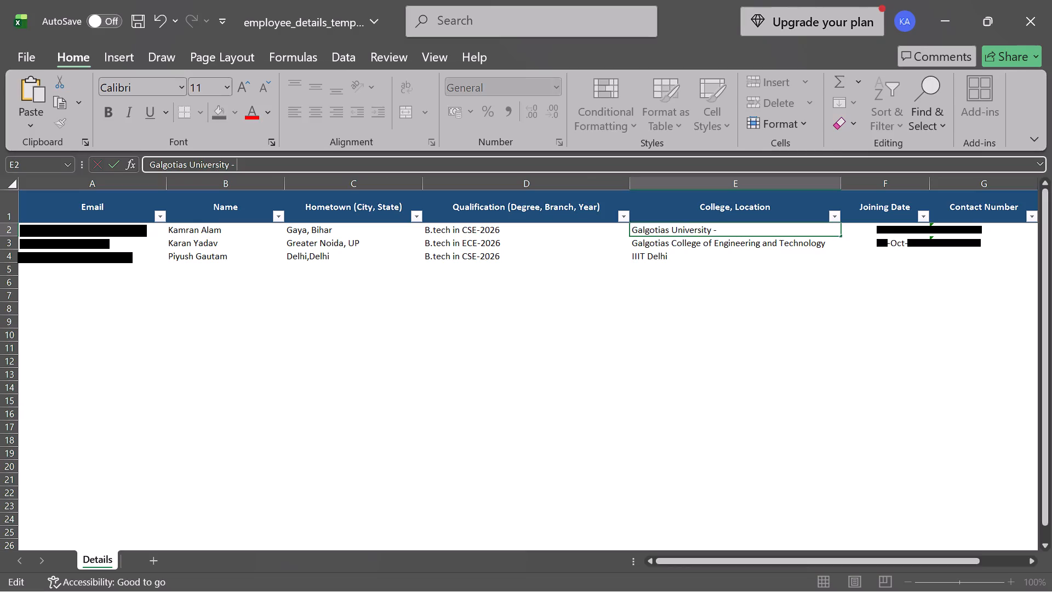
# Add GBU after the hyphen in cell E2 as the location of the first employee's college.
pyautogui.write('GB')
pyautogui.hotkey('shift', 'u')
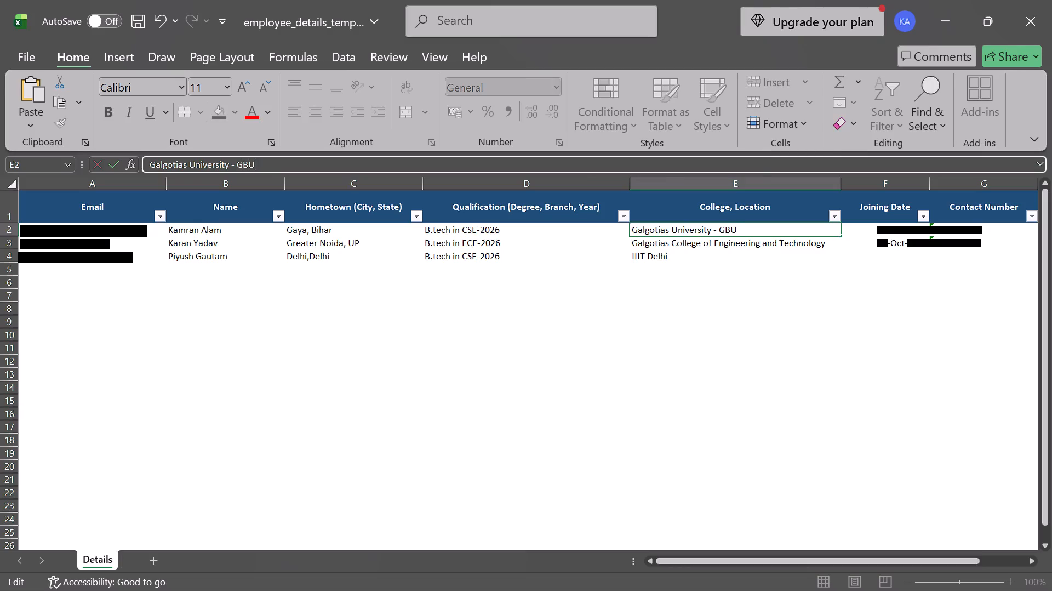
# Append "- Greater Noida" to the second employee's college entry in cell E3.
pyautogui.click(791, 245)
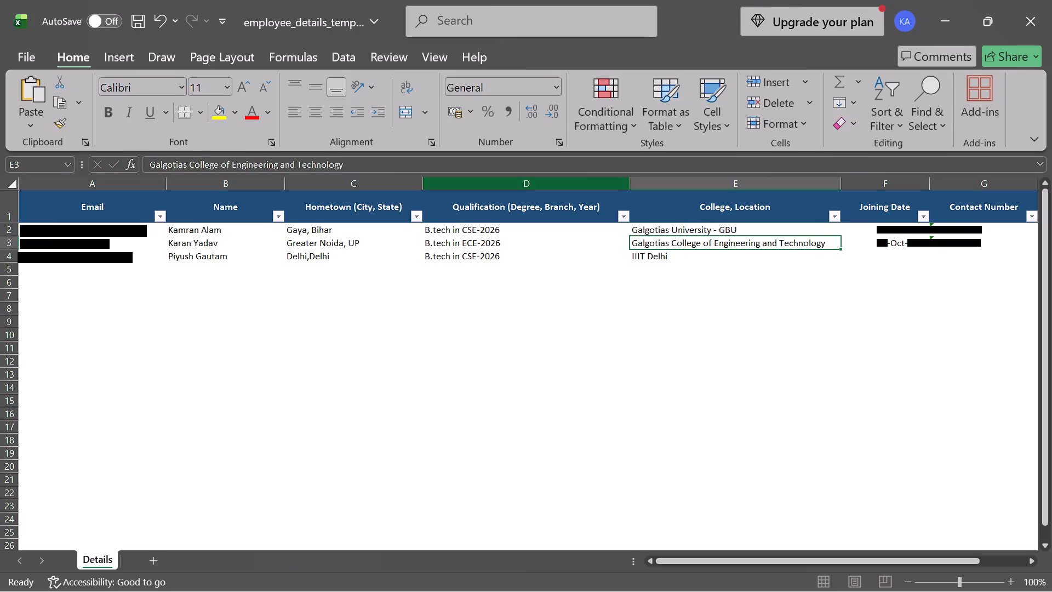
pyautogui.click(541, 164)
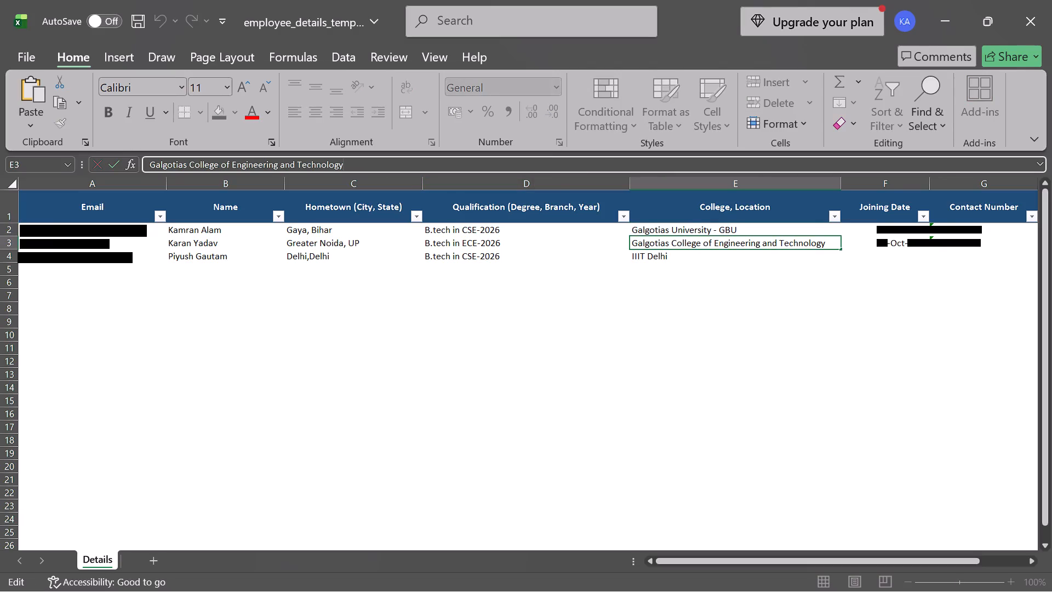
pyautogui.press('-')
pyautogui.press('space')
pyautogui.write('Greater Noida')
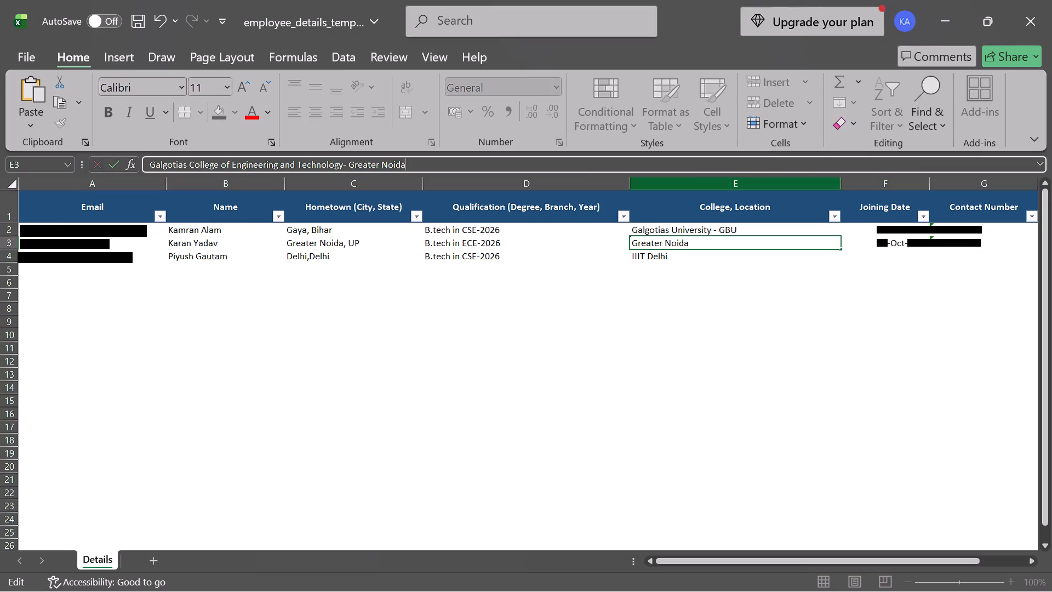
pyautogui.click(751, 248)
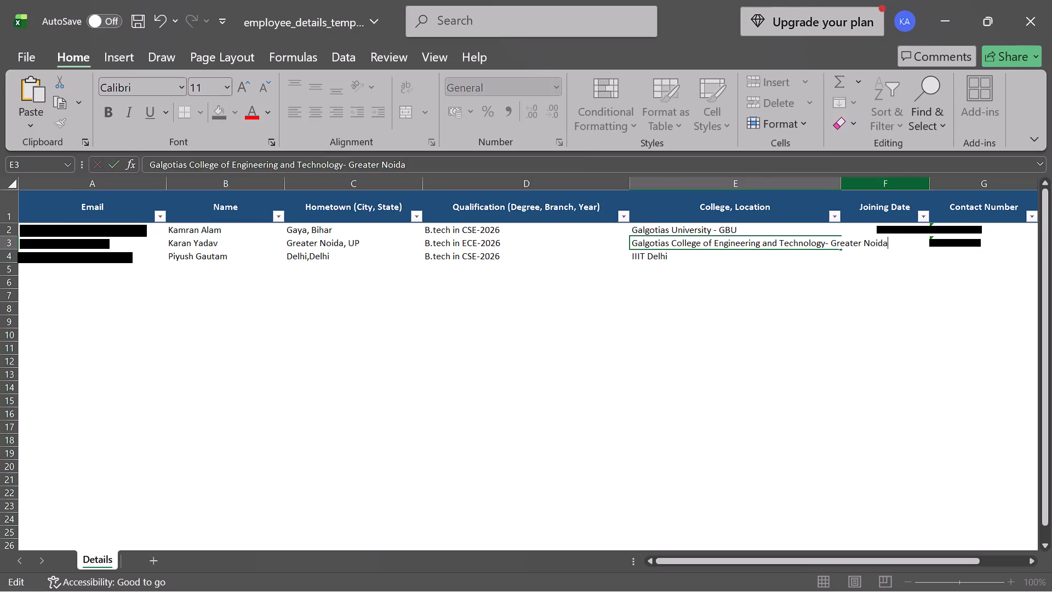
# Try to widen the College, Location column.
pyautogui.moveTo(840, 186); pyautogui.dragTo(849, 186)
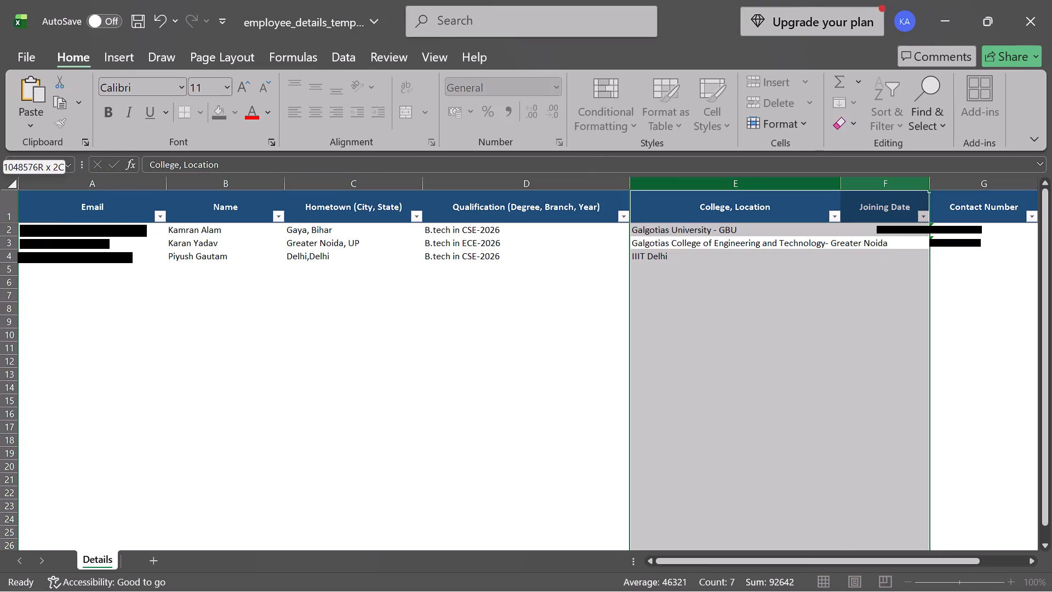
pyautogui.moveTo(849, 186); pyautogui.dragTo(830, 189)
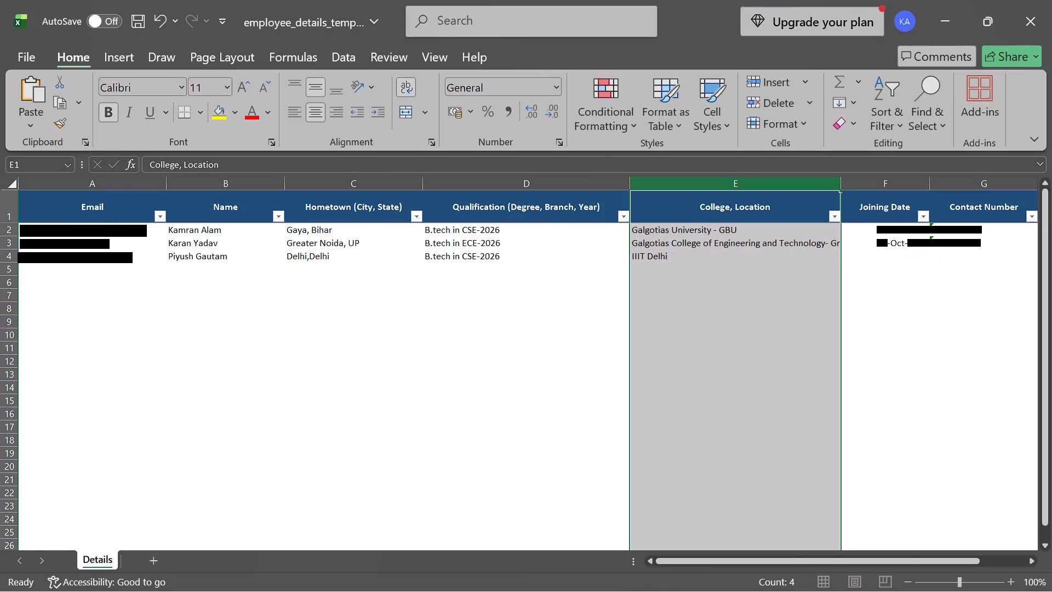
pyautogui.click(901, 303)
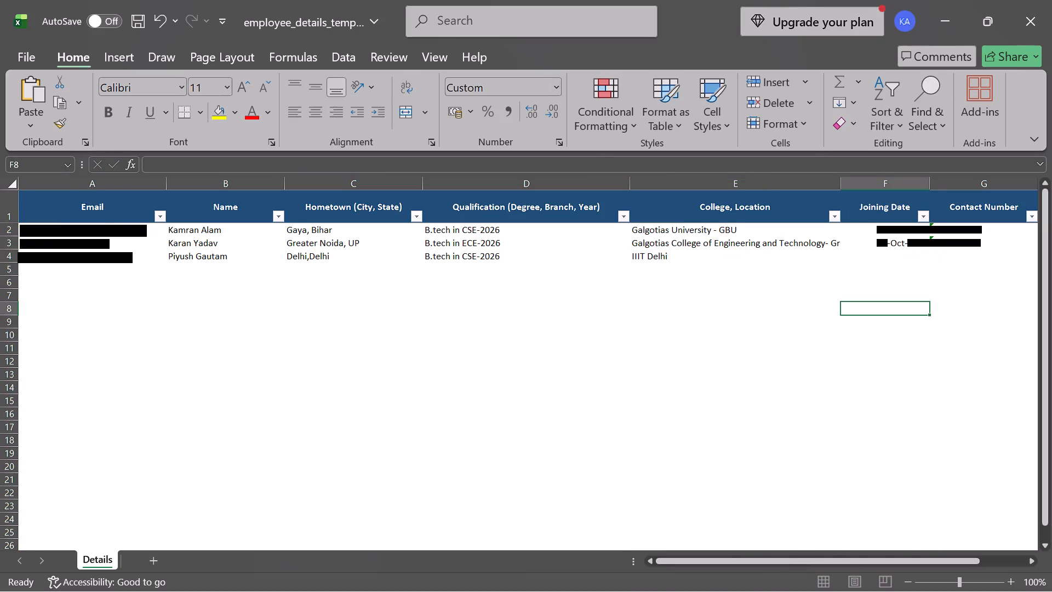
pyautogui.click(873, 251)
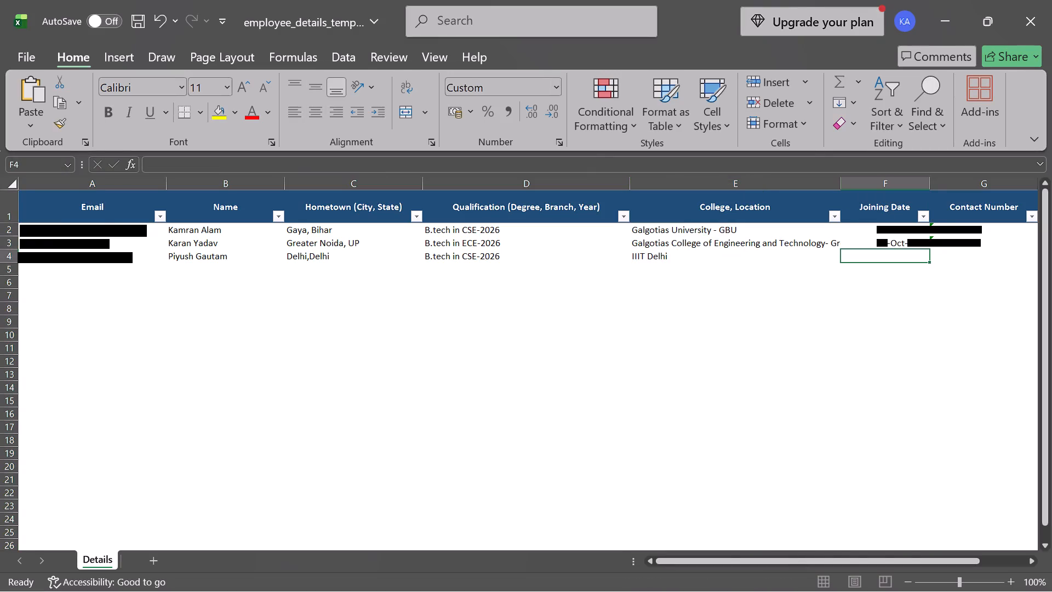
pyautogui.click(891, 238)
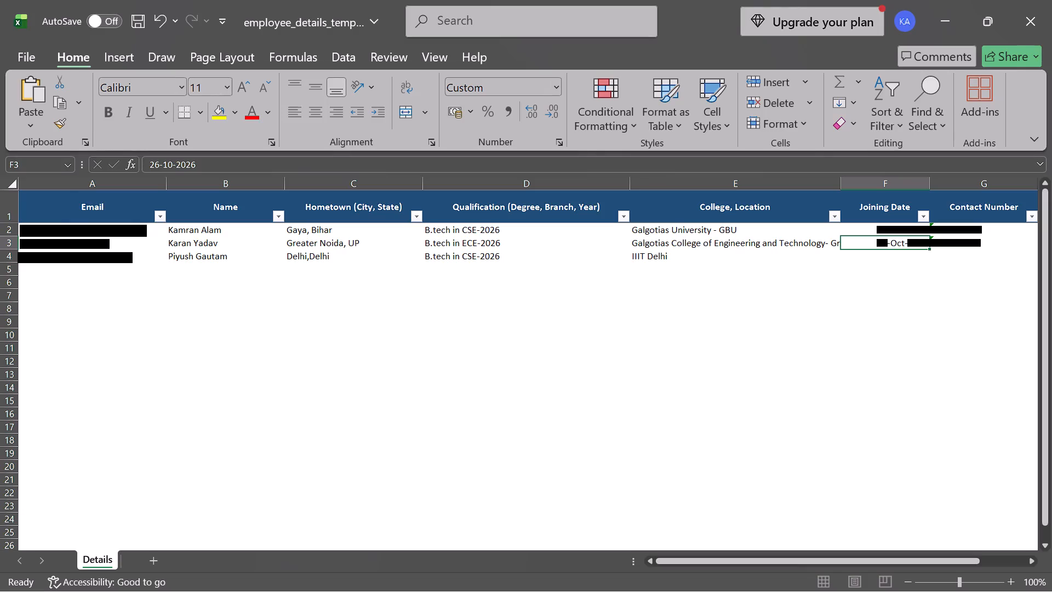
# Append "-Okhla" to the third employee's college entry in cell E4.
pyautogui.click(678, 256)
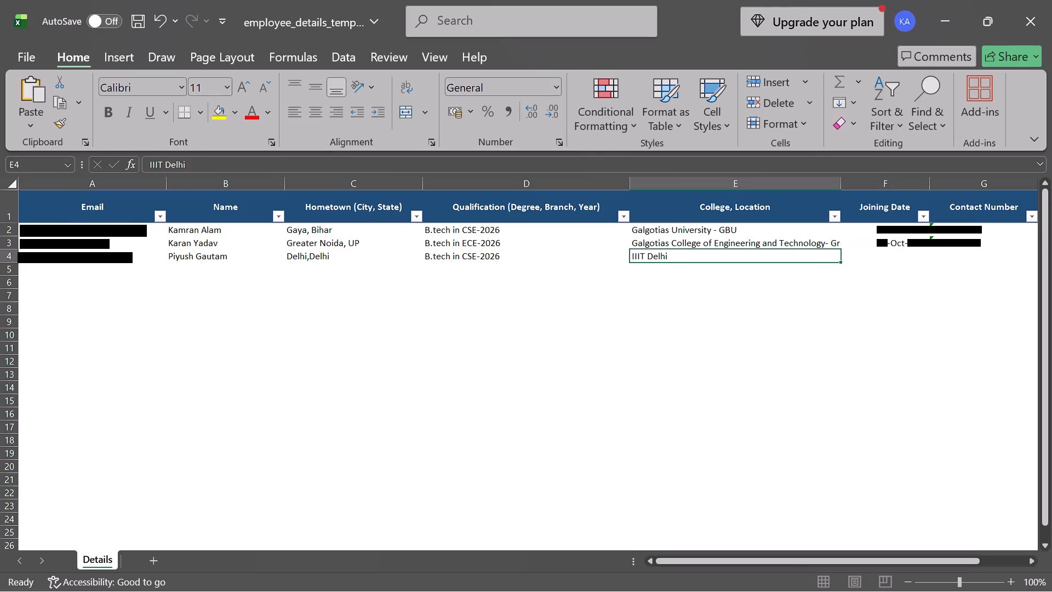
pyautogui.click(443, 161)
pyautogui.press('-')
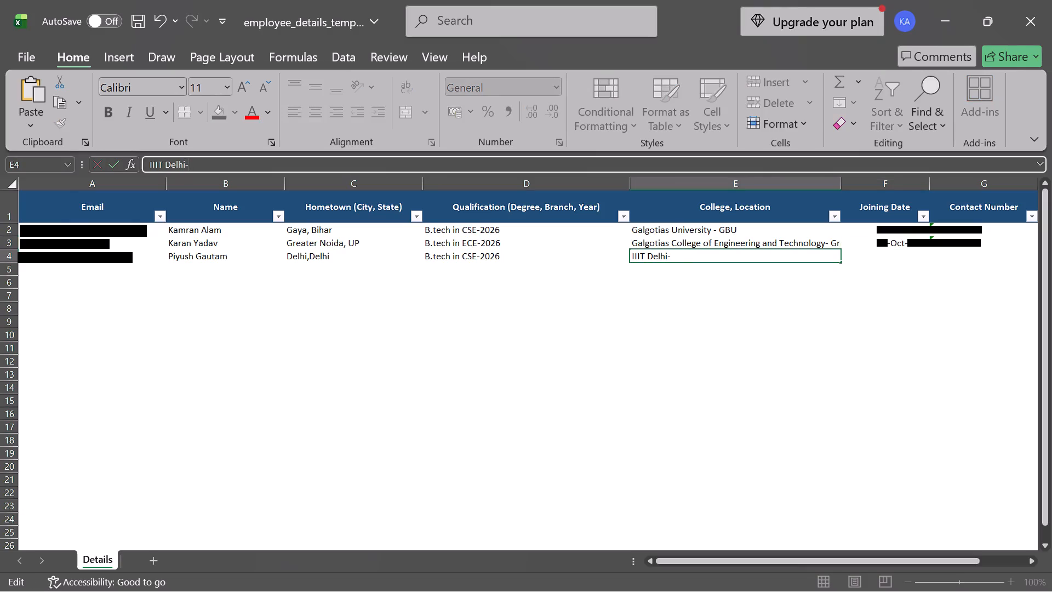
pyautogui.press('o')
pyautogui.press('BackSpace')
pyautogui.write('Ok')
pyautogui.write('hla')
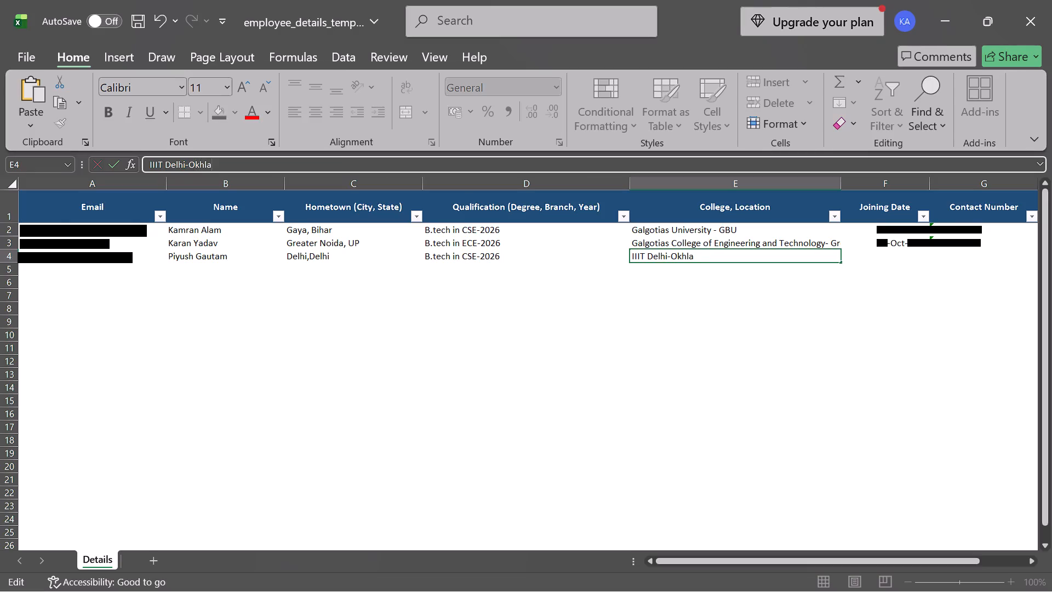
# Copy the second employee's joining date from cell F3 into the third employee's joining date cell F4.
pyautogui.click(885, 259)
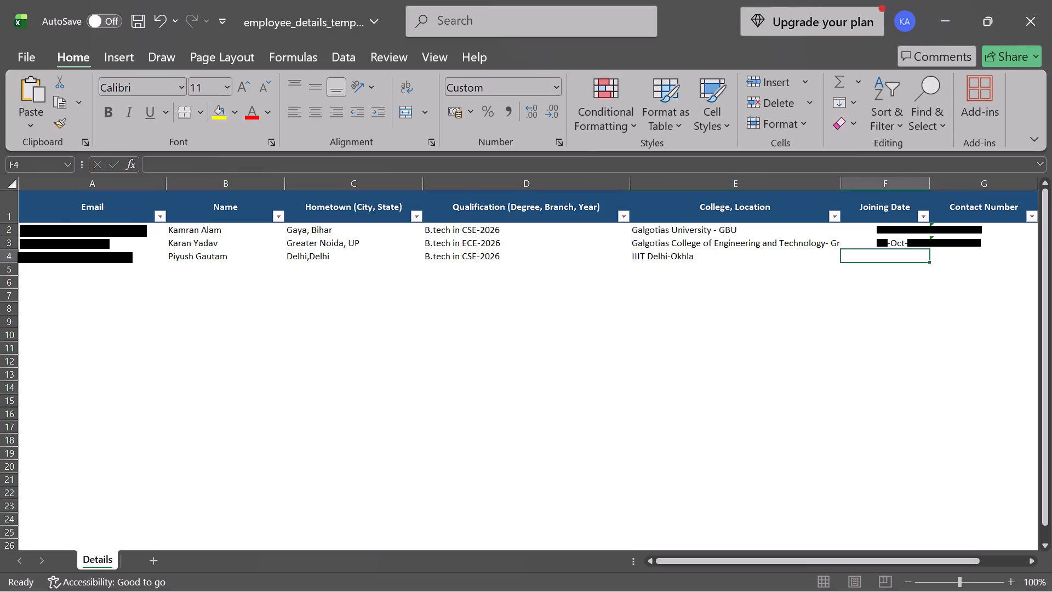
pyautogui.click(898, 244)
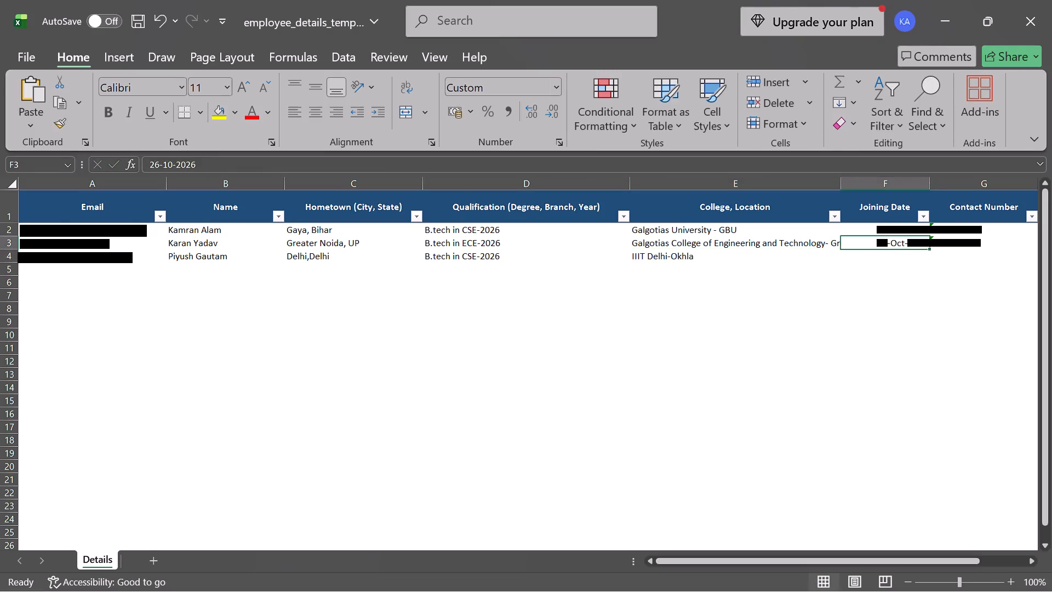
pyautogui.click(701, 168)
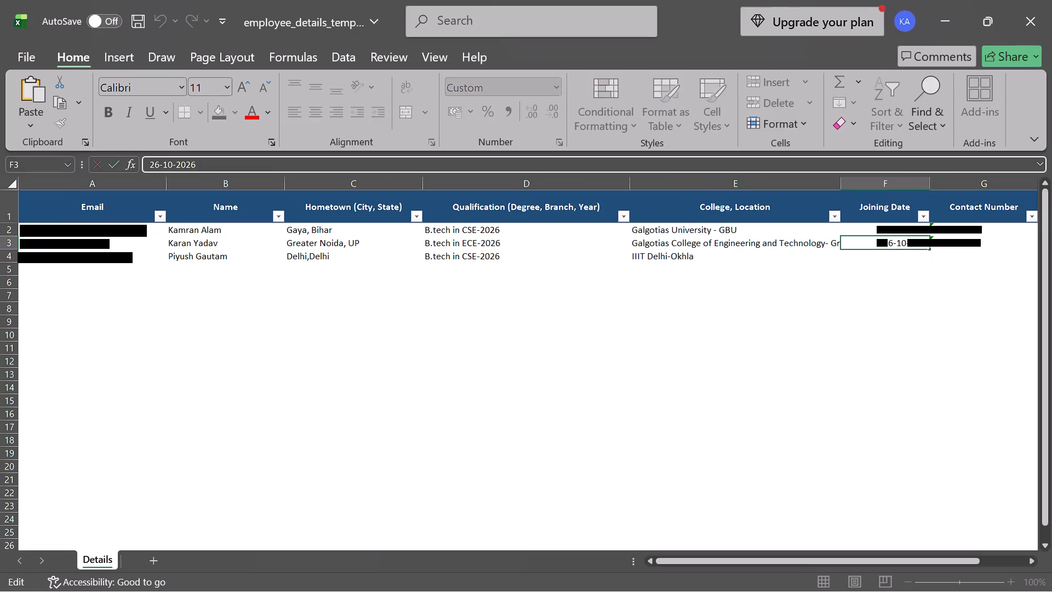
pyautogui.hotkey('ctrl', 'a')
pyautogui.hotkey('ctrl', 'c')
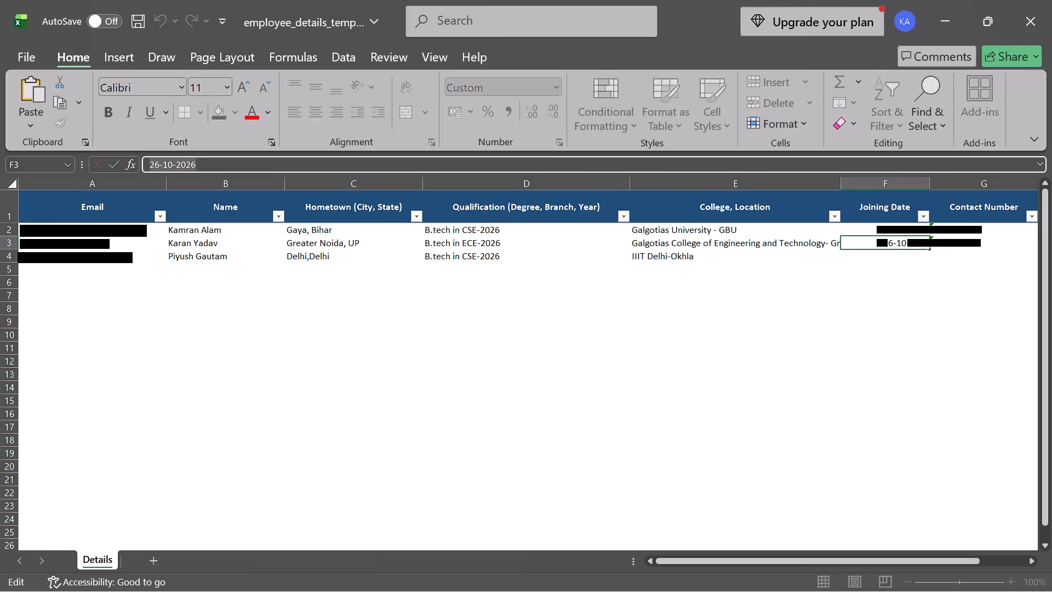
pyautogui.click(878, 261)
pyautogui.hotkey('ctrl', 'v')
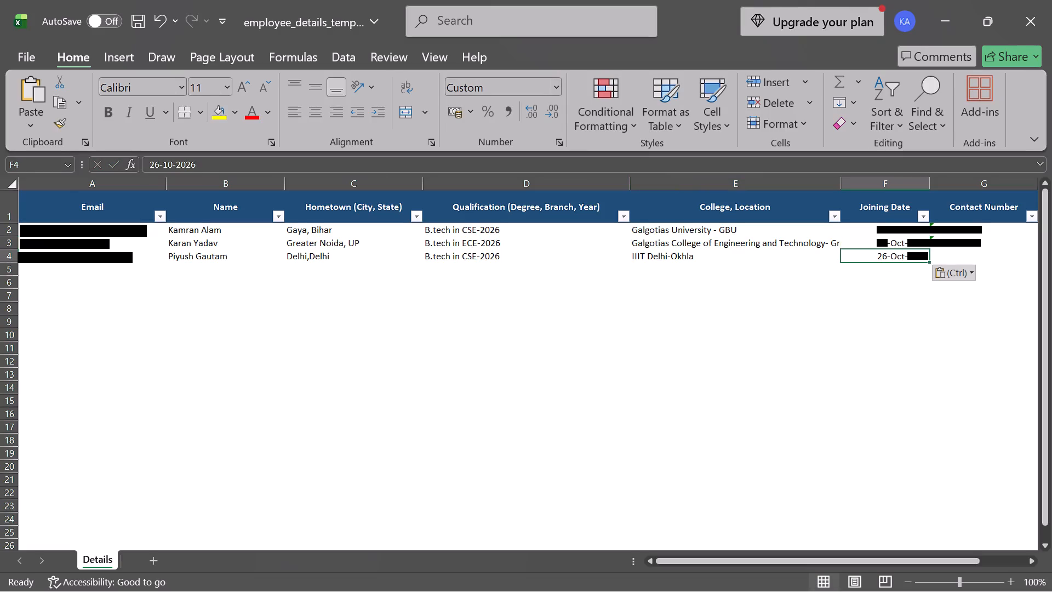
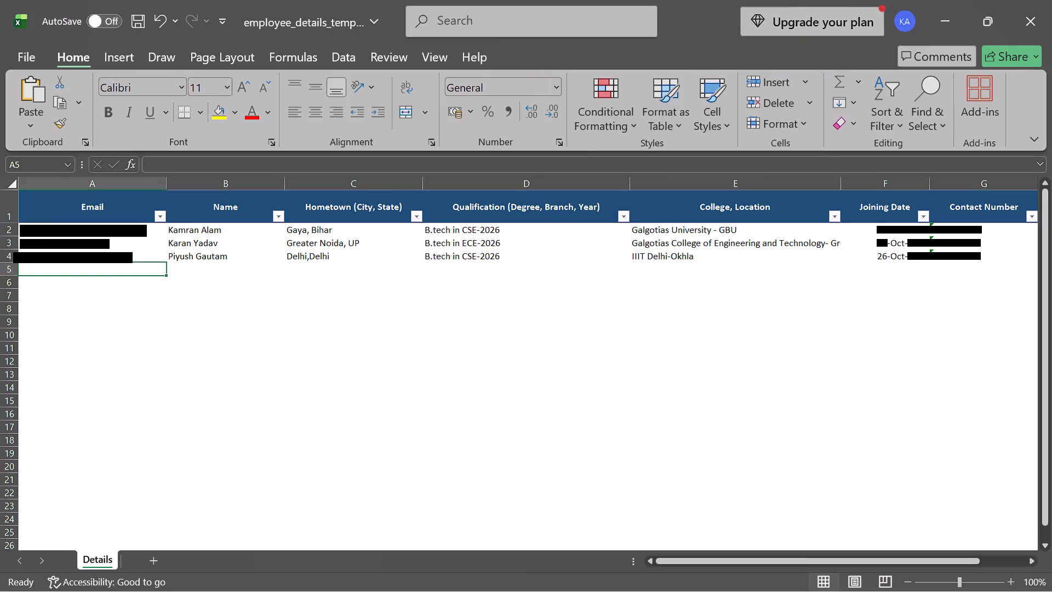
# Enter the fourth employee's e-mail address in cell A5 of the Email column.
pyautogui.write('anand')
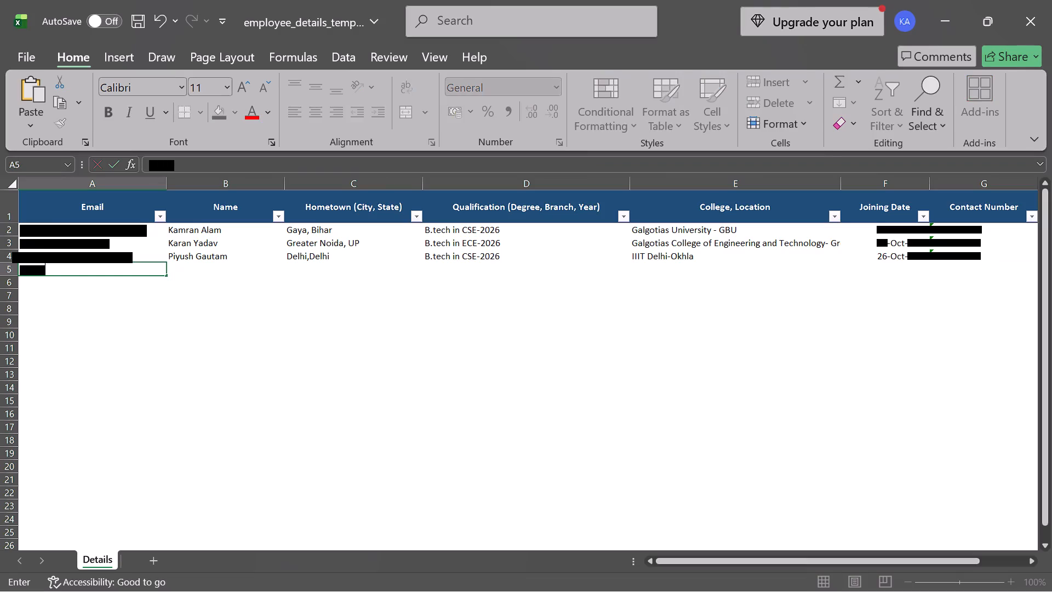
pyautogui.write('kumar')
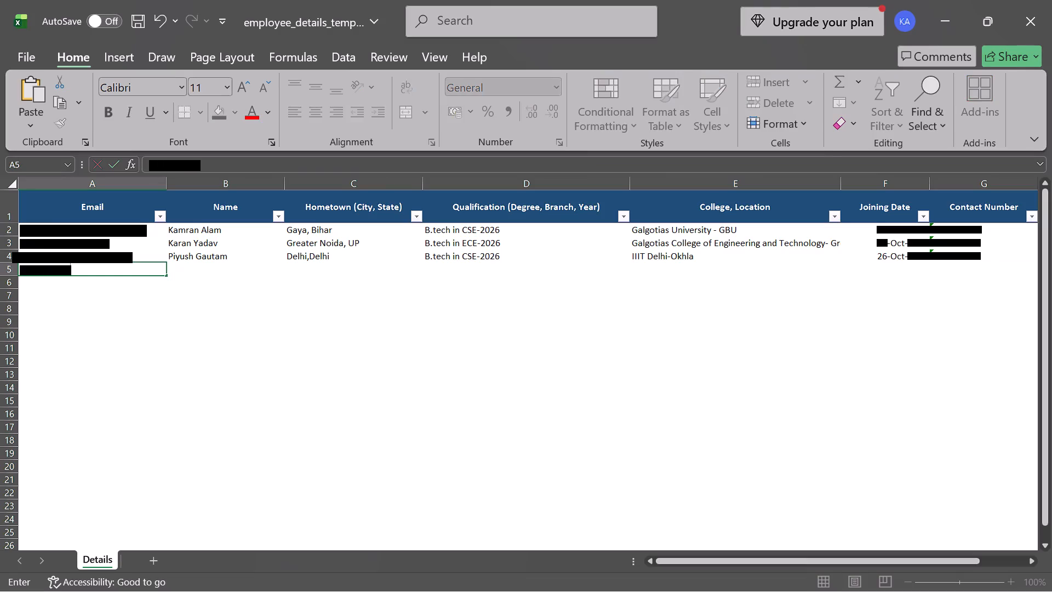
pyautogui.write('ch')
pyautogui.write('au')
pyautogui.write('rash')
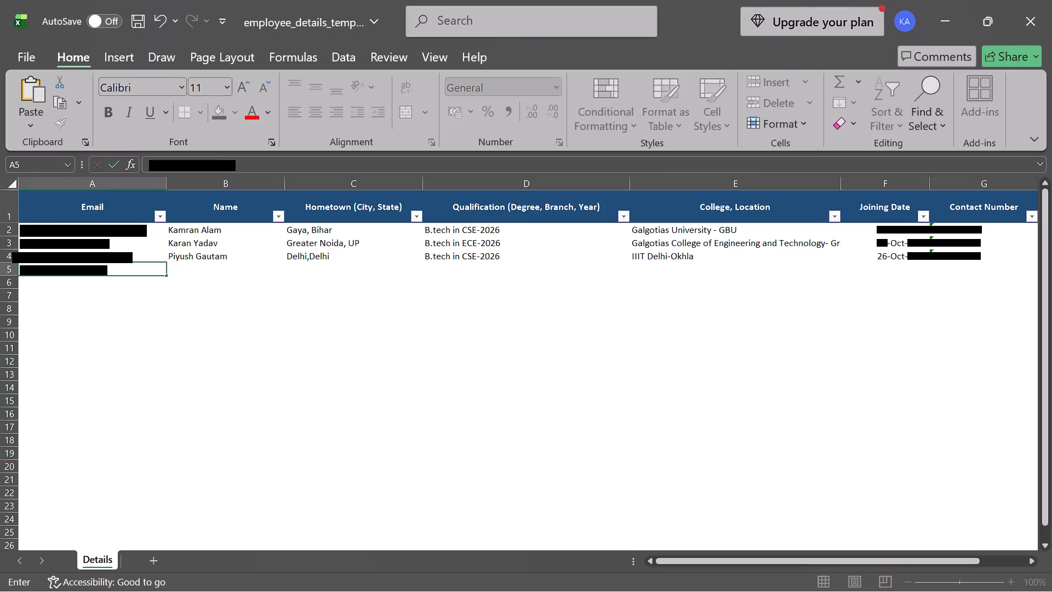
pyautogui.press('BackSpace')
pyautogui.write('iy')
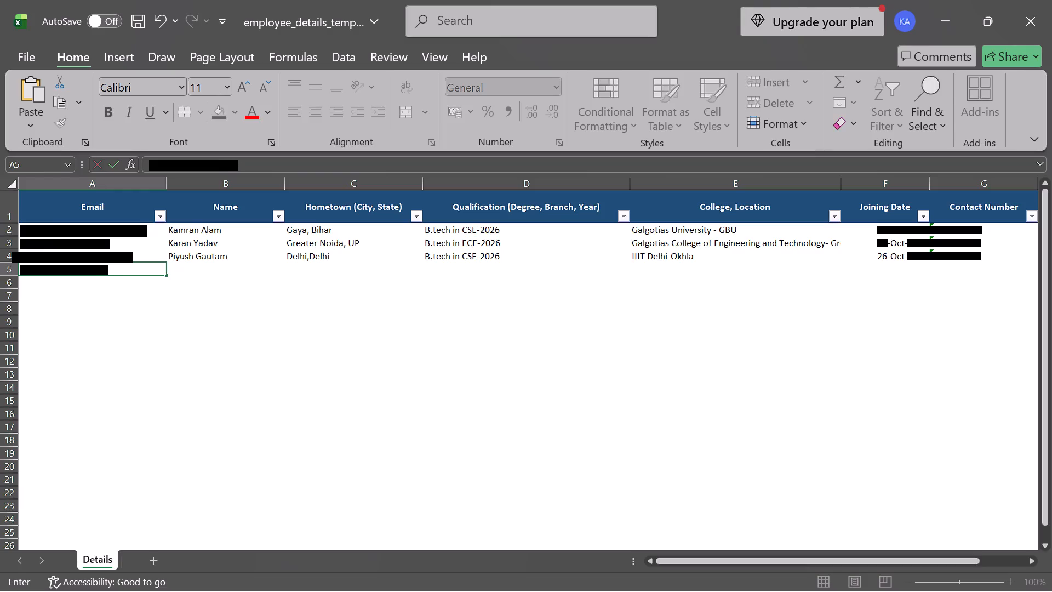
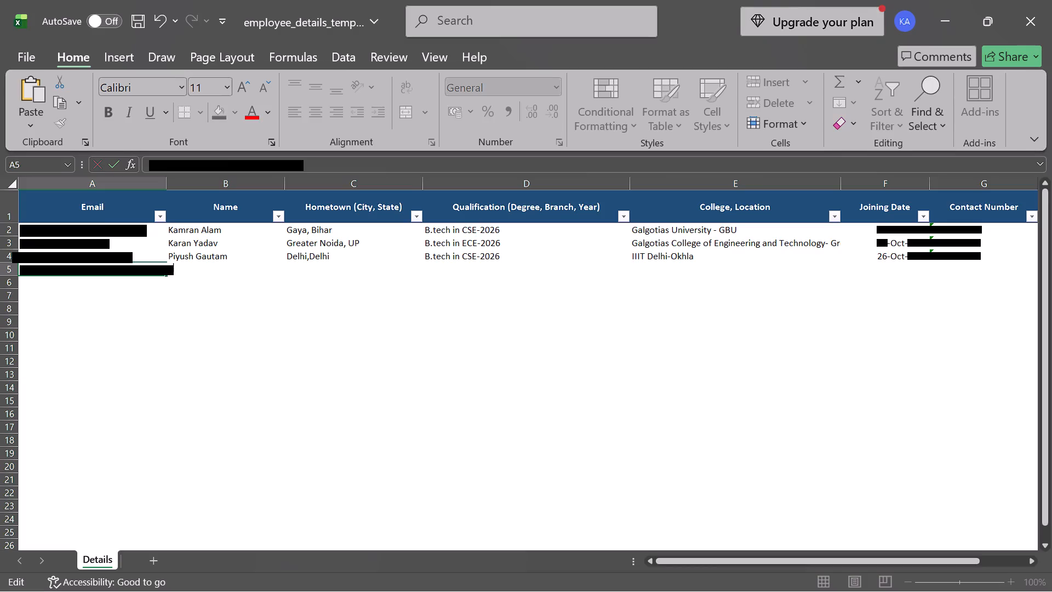
# Commit the fourth employee's e-mail address in cell A5.
pyautogui.press('Return')
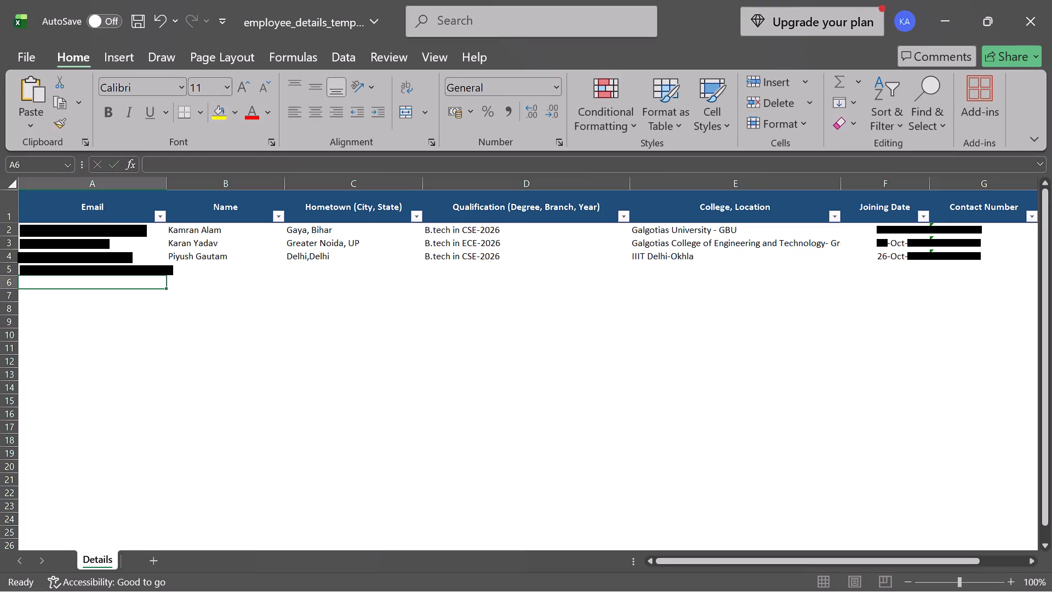
# Widen the Email column to about 34 and the Name column slightly, and narrow the Hometown column to about 21.44.
pyautogui.click(200, 267)
pyautogui.moveTo(166, 184); pyautogui.dragTo(192, 189)
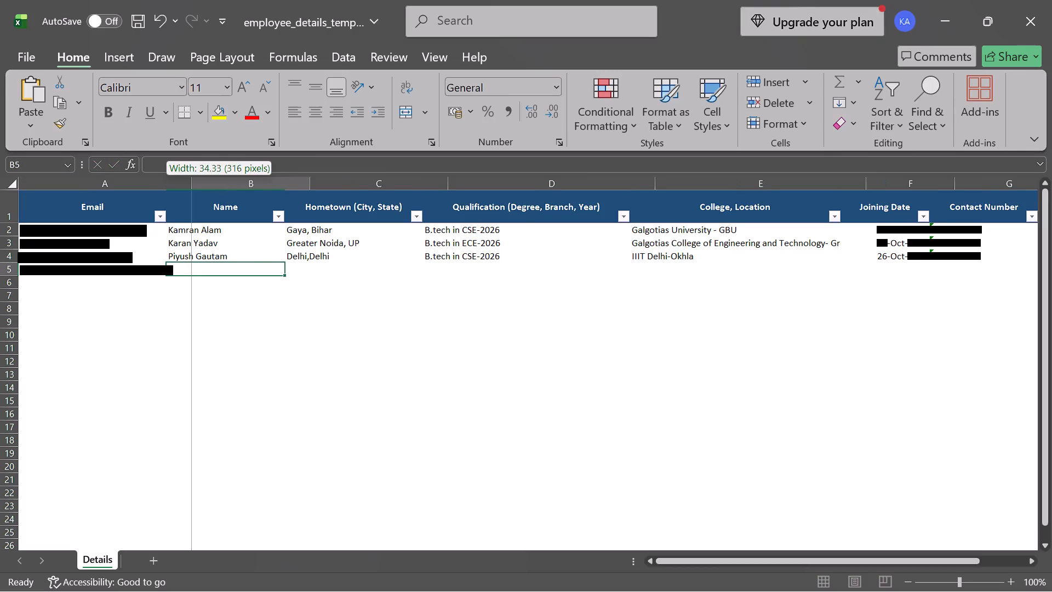
pyautogui.moveTo(192, 189); pyautogui.dragTo(193, 190)
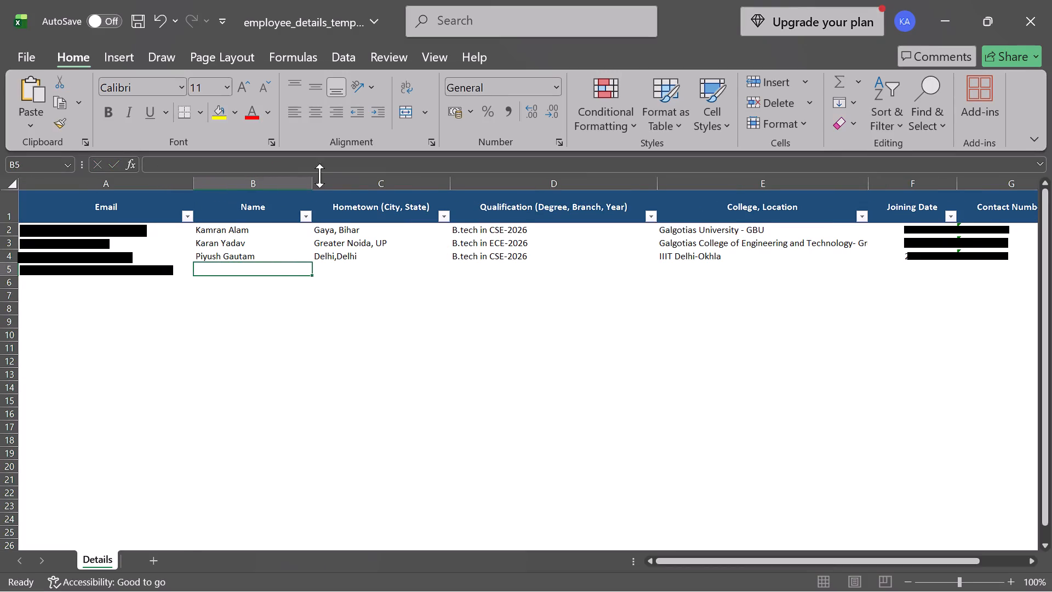
pyautogui.moveTo(313, 180); pyautogui.dragTo(341, 185)
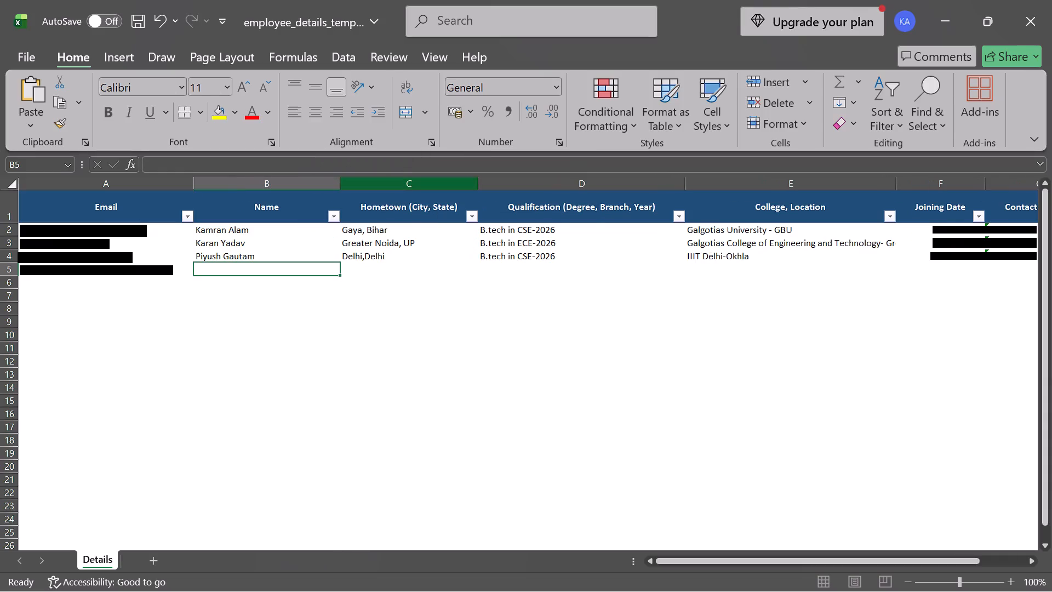
pyautogui.moveTo(478, 181); pyautogui.dragTo(450, 182)
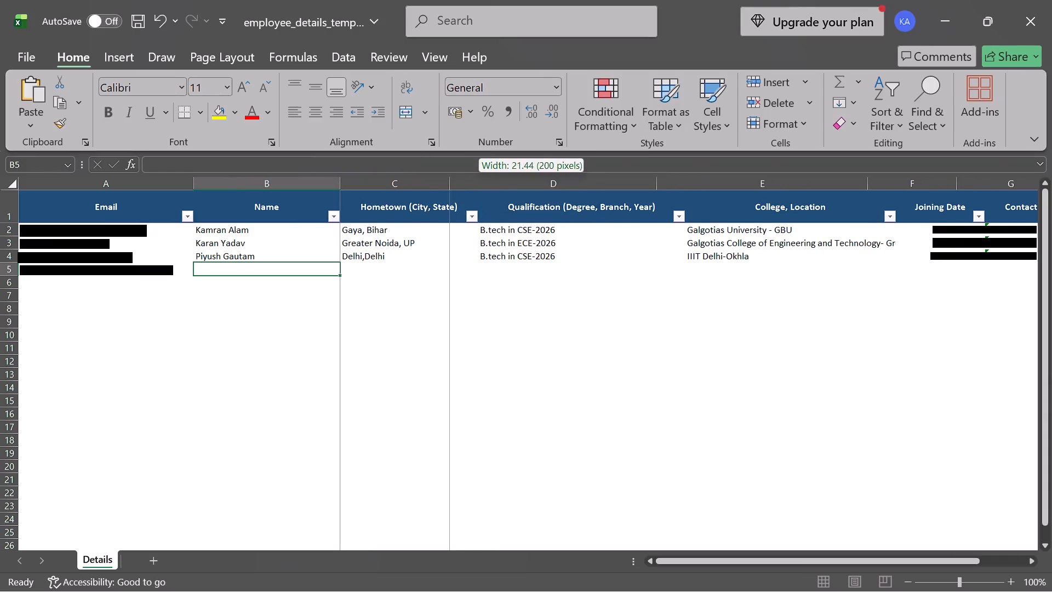
pyautogui.moveTo(450, 182); pyautogui.dragTo(450, 183)
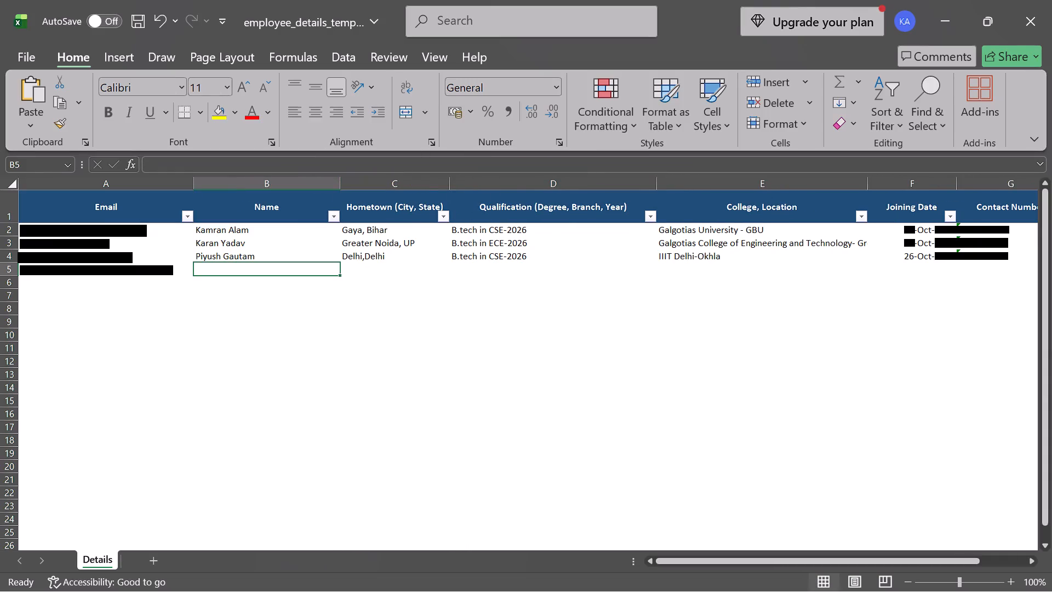
# Enter the fourth employee's full name in cell B5 of the Name column.
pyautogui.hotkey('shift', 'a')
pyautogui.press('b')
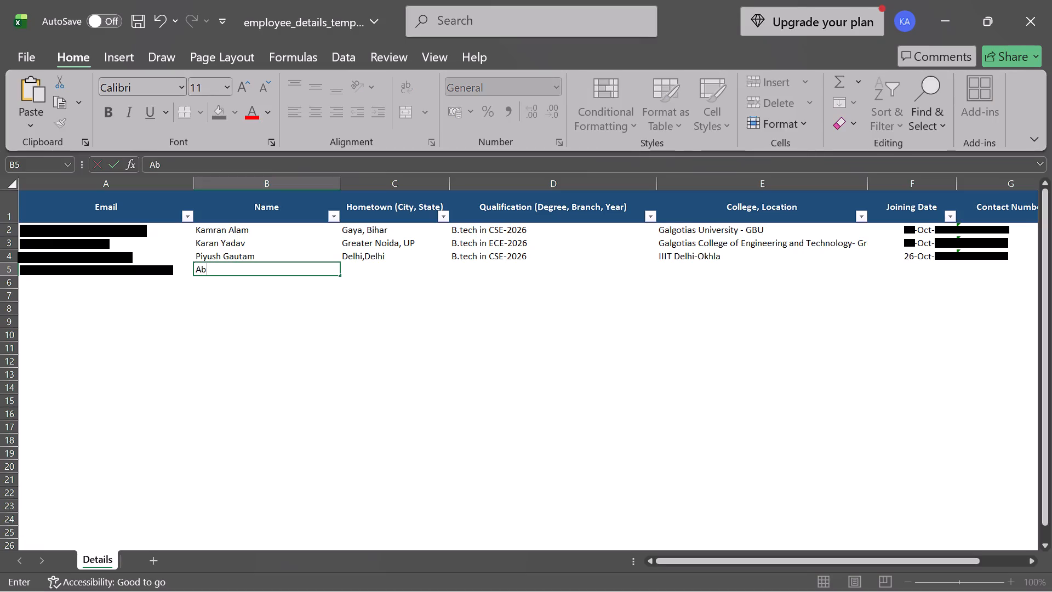
pyautogui.press('BackSpace')
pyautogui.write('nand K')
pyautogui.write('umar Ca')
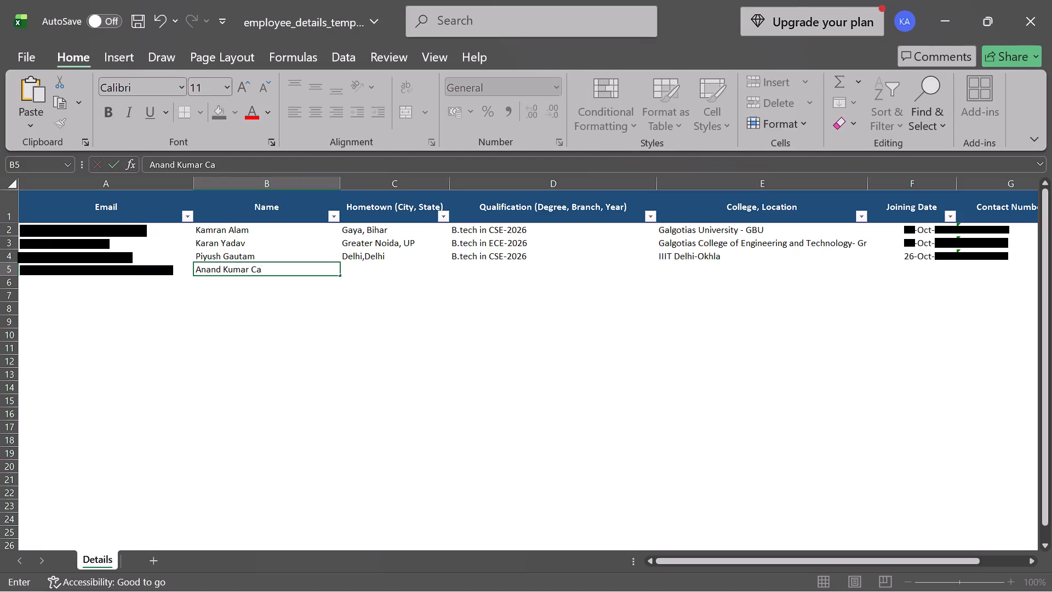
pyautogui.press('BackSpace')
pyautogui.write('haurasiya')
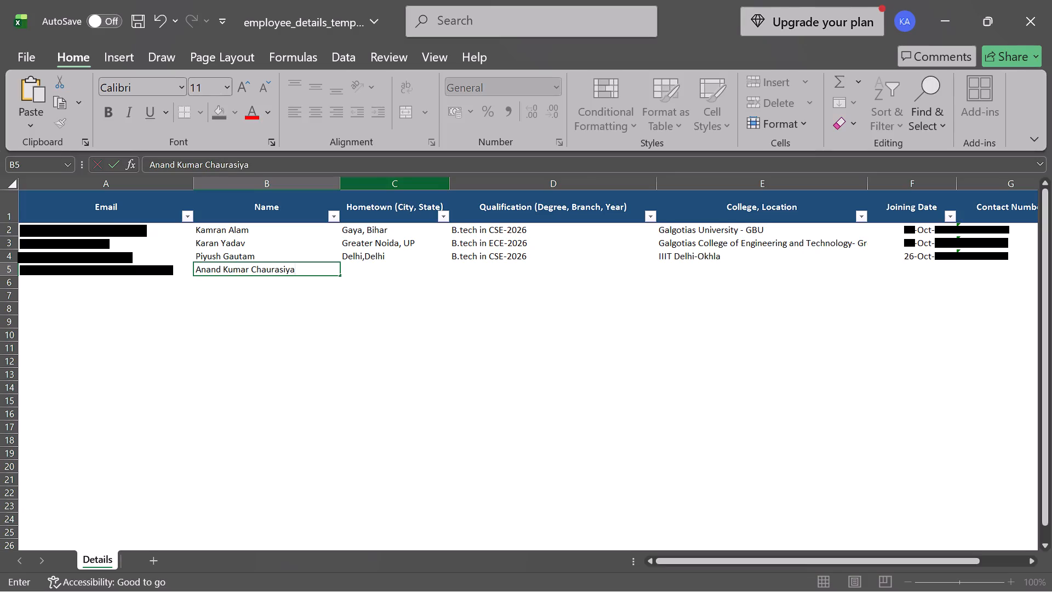
# Enter "Lucknow,UP" as the fourth employee's hometown in cell C5.
pyautogui.click(387, 274)
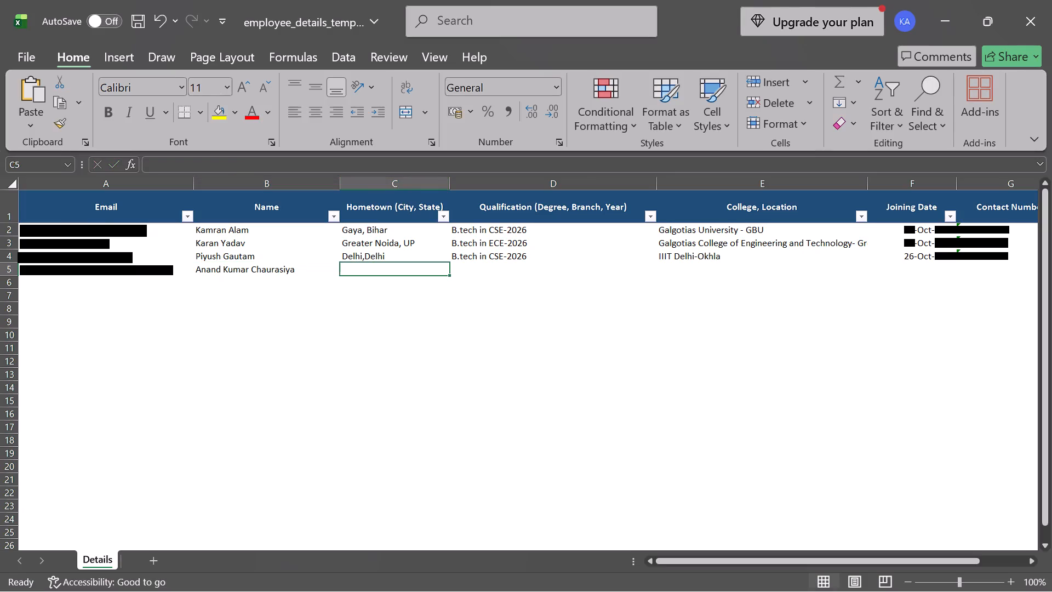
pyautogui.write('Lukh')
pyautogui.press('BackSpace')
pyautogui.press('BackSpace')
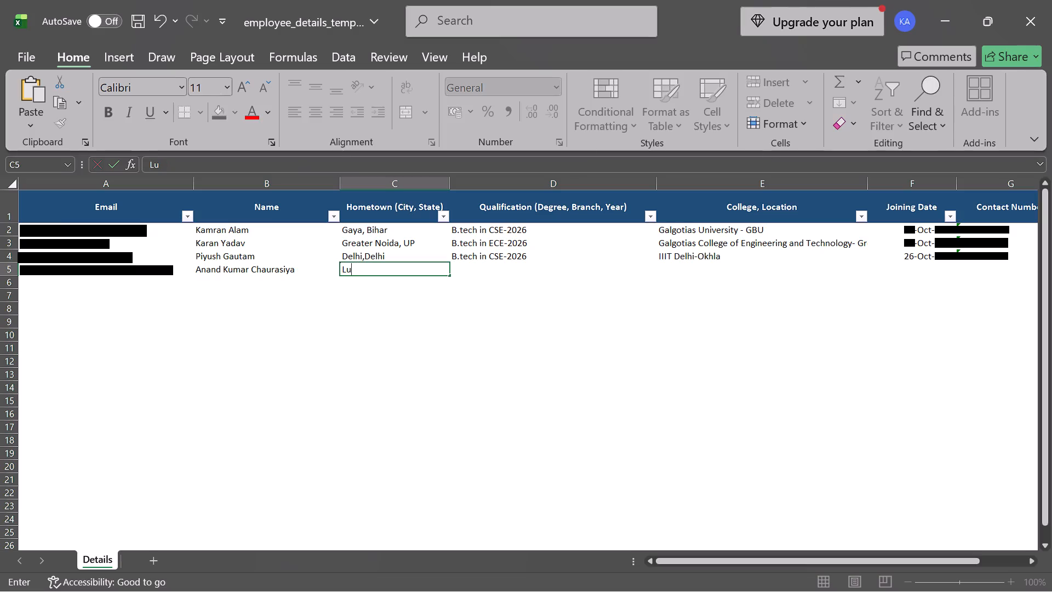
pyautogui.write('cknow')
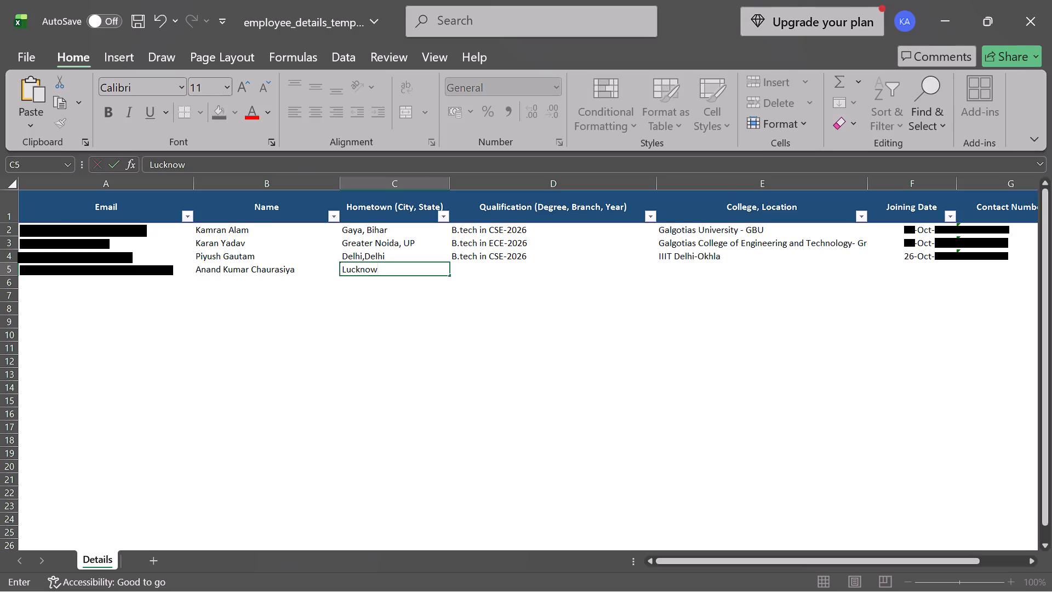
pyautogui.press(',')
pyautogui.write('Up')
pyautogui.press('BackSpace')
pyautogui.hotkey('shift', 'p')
# Copy the qualification text "B.tech in CSE-2026" from cell D4 into the fourth employee's cell D5.
pyautogui.click(486, 264)
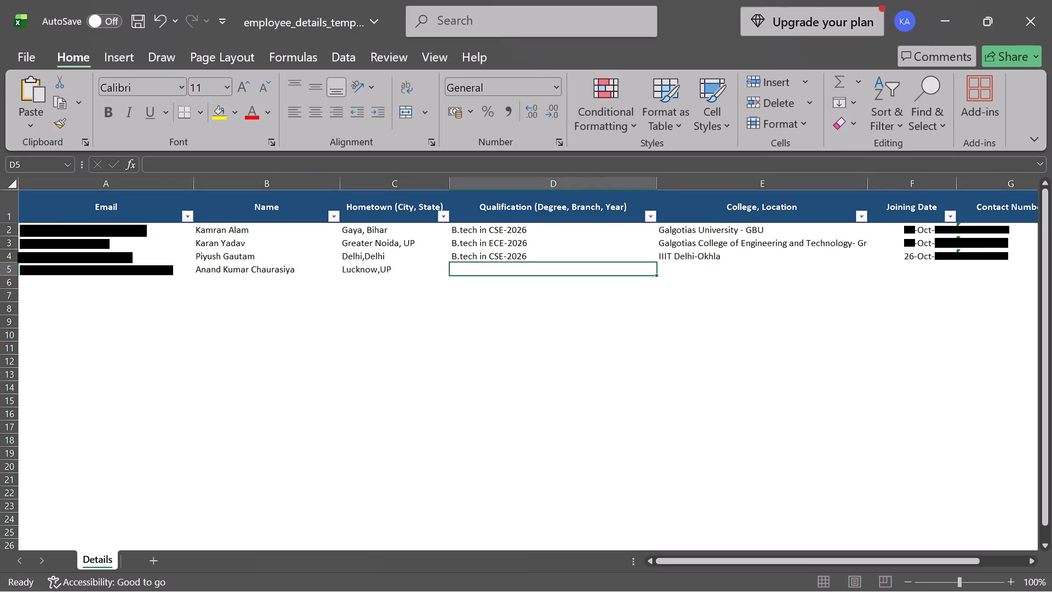
pyautogui.click(515, 259)
pyautogui.click(402, 161)
pyautogui.hotkey('ctrl', 'a')
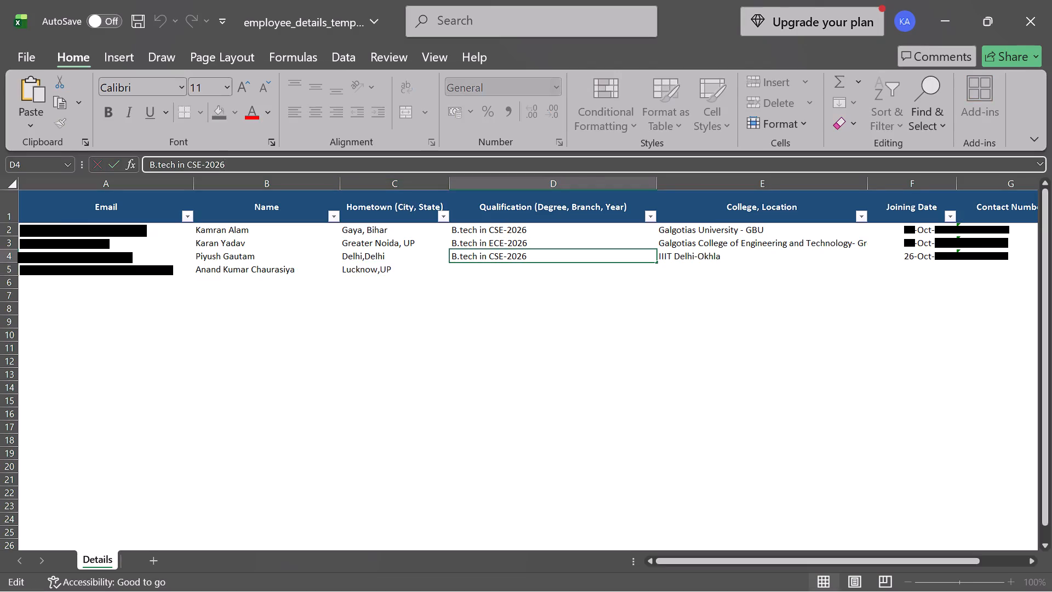
pyautogui.hotkey('ctrl', 'c')
pyautogui.click(502, 274)
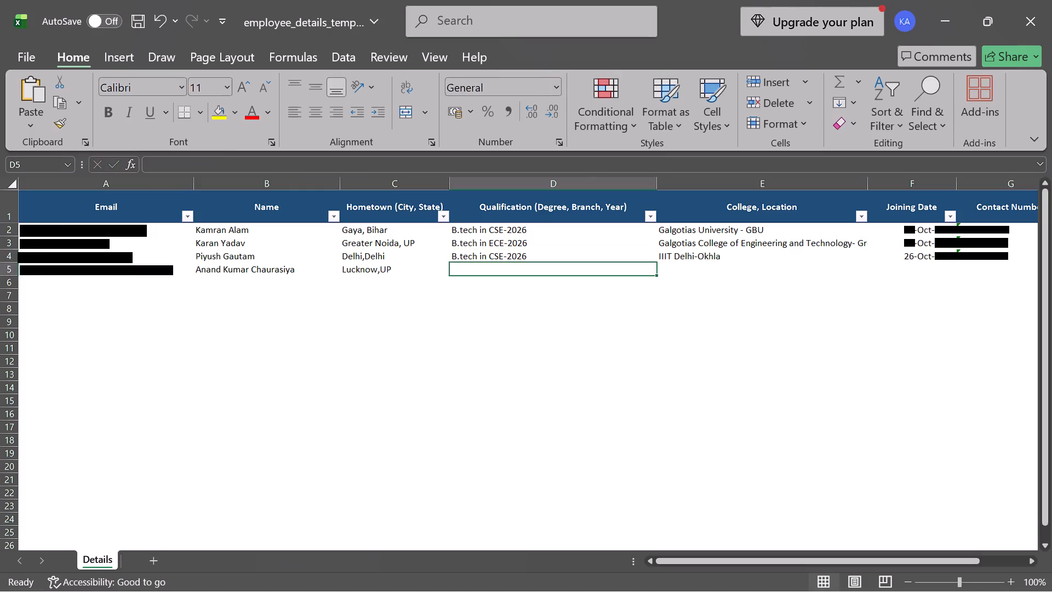
pyautogui.hotkey('ctrl', 'v')
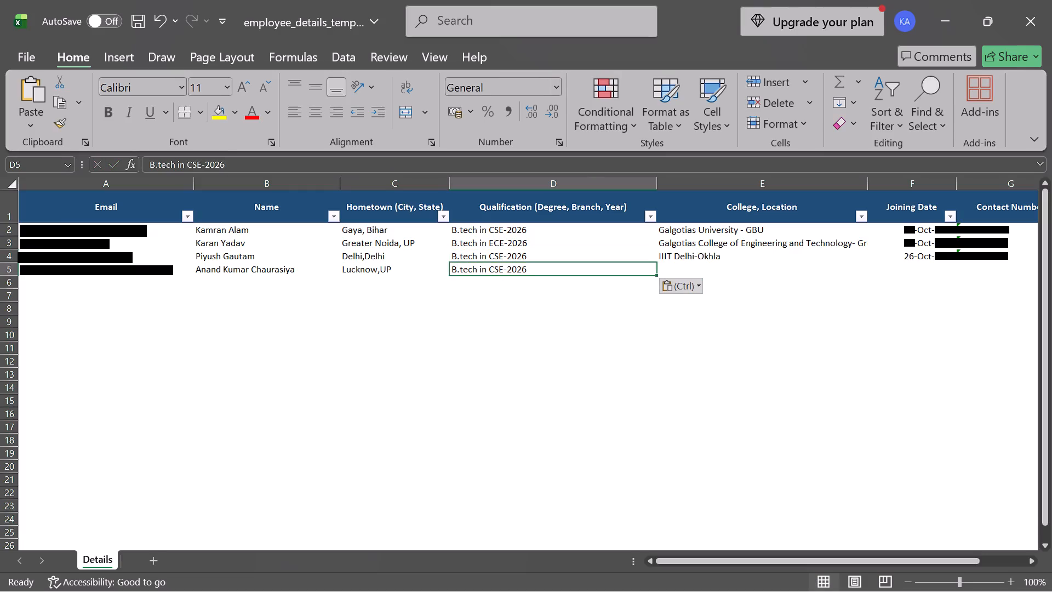
pyautogui.press('Return')
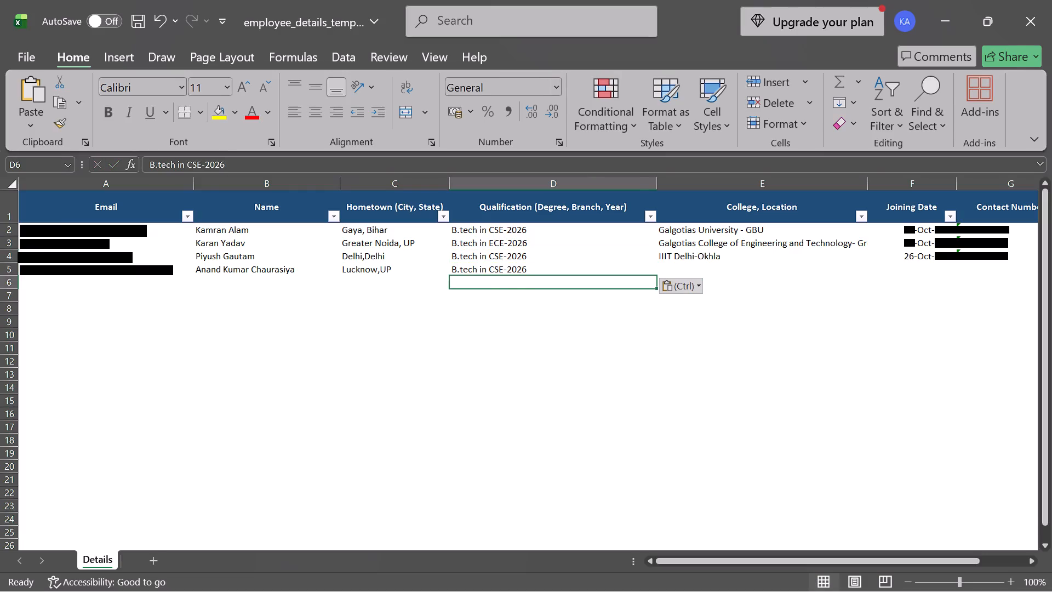
# Enter "SRIMT-AKTU -Lucknow" as the fourth employee's college and location in cell E5.
pyautogui.click(693, 266)
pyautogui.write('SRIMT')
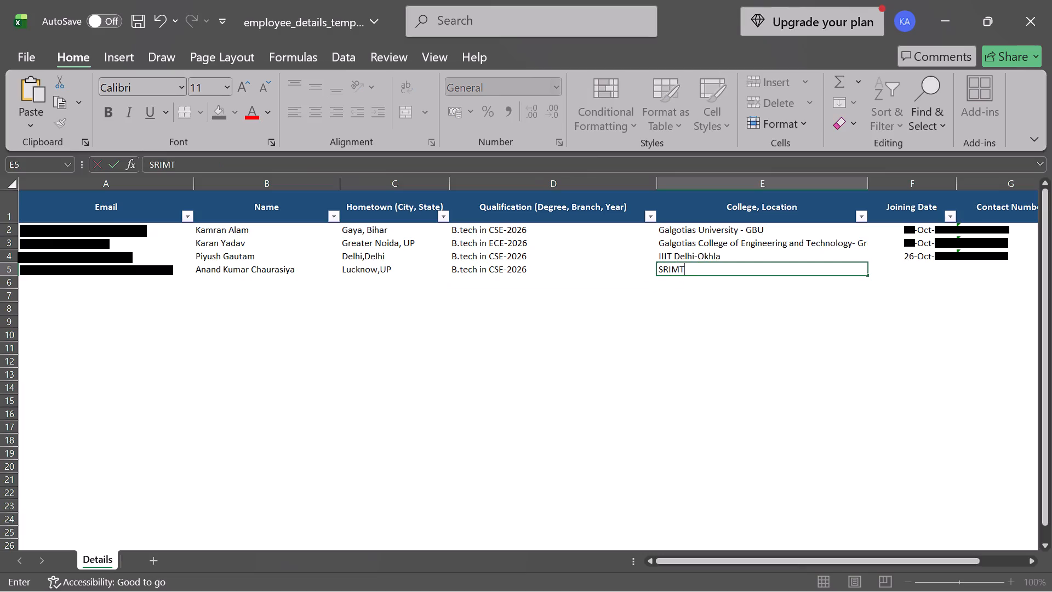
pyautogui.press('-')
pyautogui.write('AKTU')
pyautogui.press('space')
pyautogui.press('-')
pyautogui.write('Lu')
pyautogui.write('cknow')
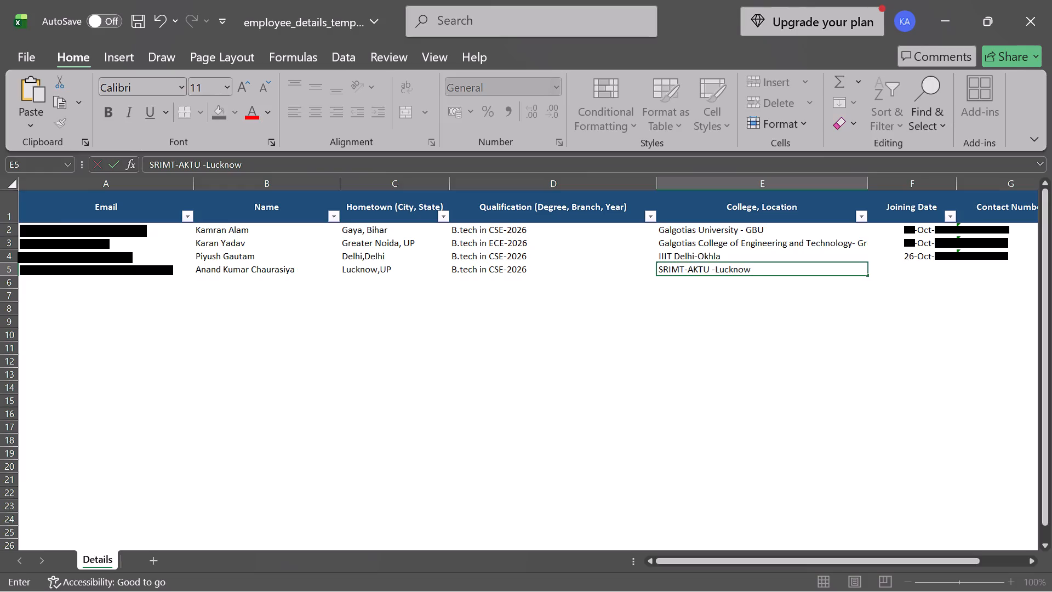
# Replace the hyphen before AKTU in cell E5 with parentheses around it, giving "SRIMT(AKTU) -Lucknow".
pyautogui.click(688, 269)
pyautogui.press('BackSpace')
pyautogui.hotkey('shift', '(')
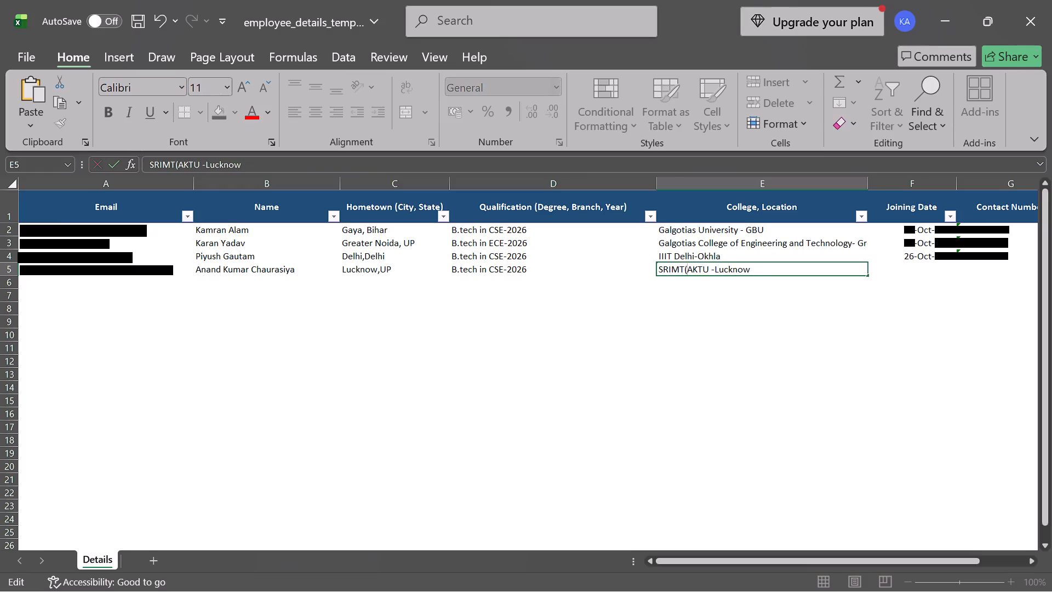
pyautogui.press('Right')
pyautogui.press('Right')
pyautogui.press('Right')
pyautogui.press('Right')
pyautogui.press('Right')
pyautogui.press('Left')
pyautogui.hotkey('shift', ')')
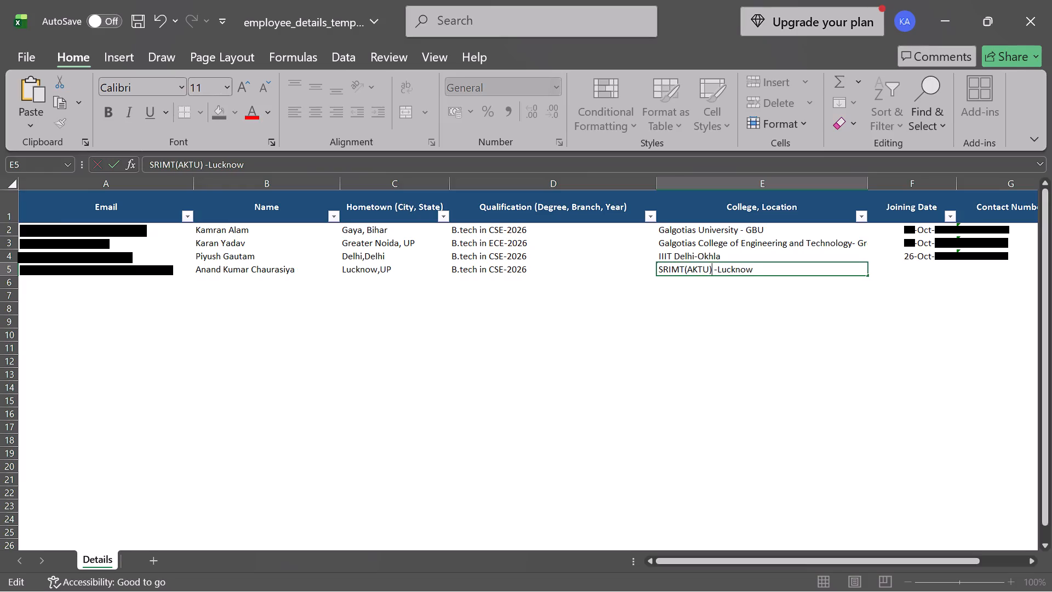
# Copy the joining date 26-10-2026 from cell F4 into the fourth employee's cell F5.
pyautogui.click(902, 270)
pyautogui.click(926, 253)
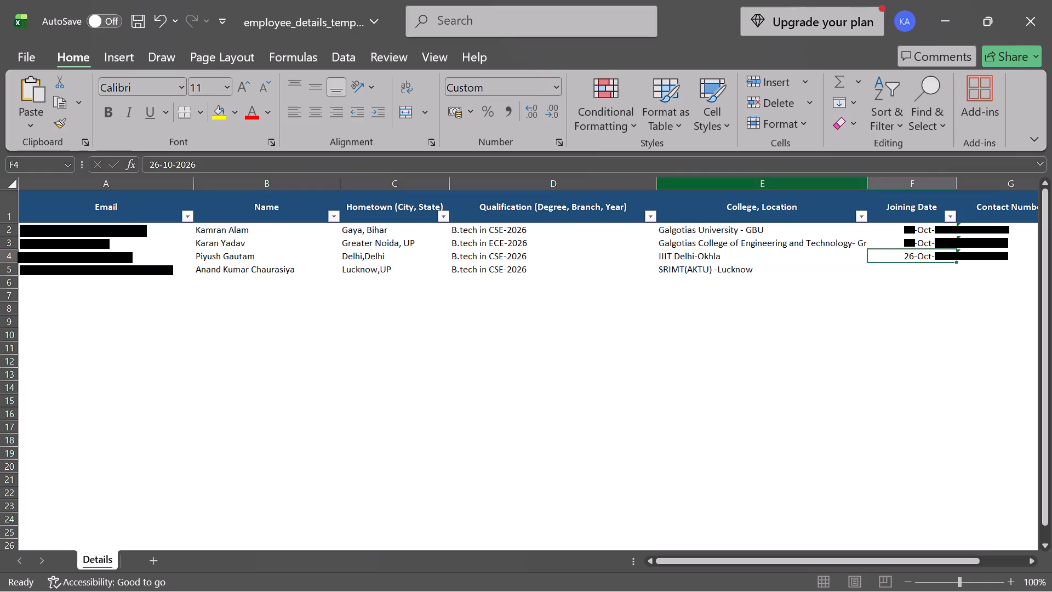
pyautogui.click(786, 166)
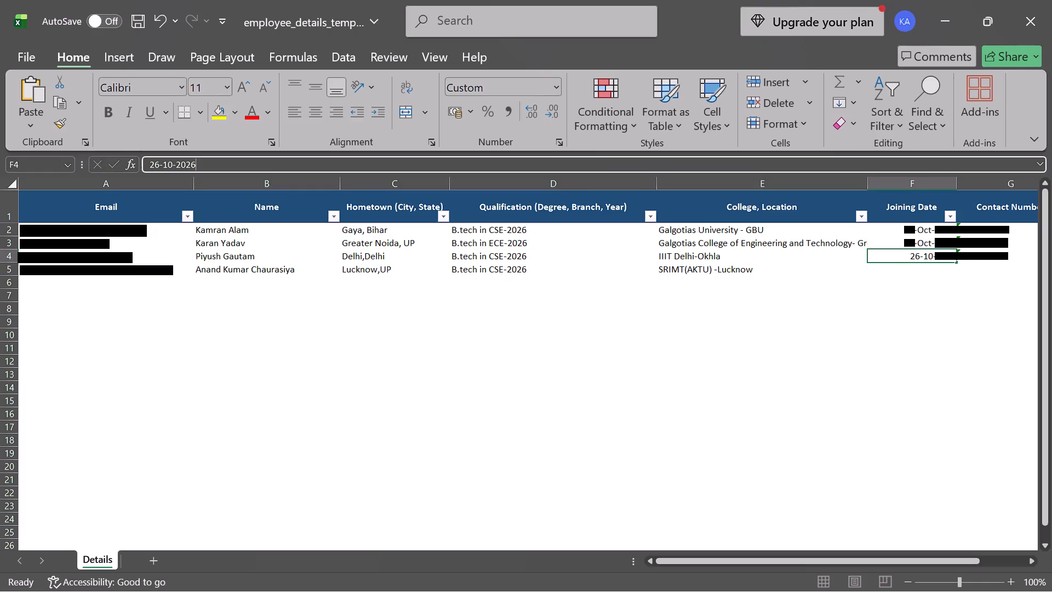
pyautogui.hotkey('ctrl', 'a')
pyautogui.hotkey('ctrl', 'c')
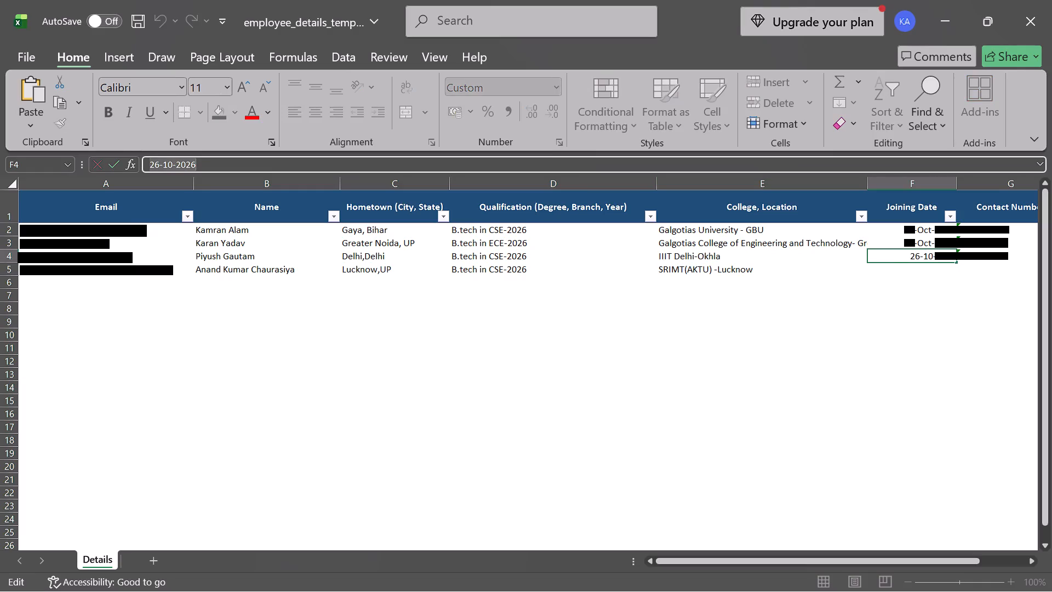
pyautogui.press('Down')
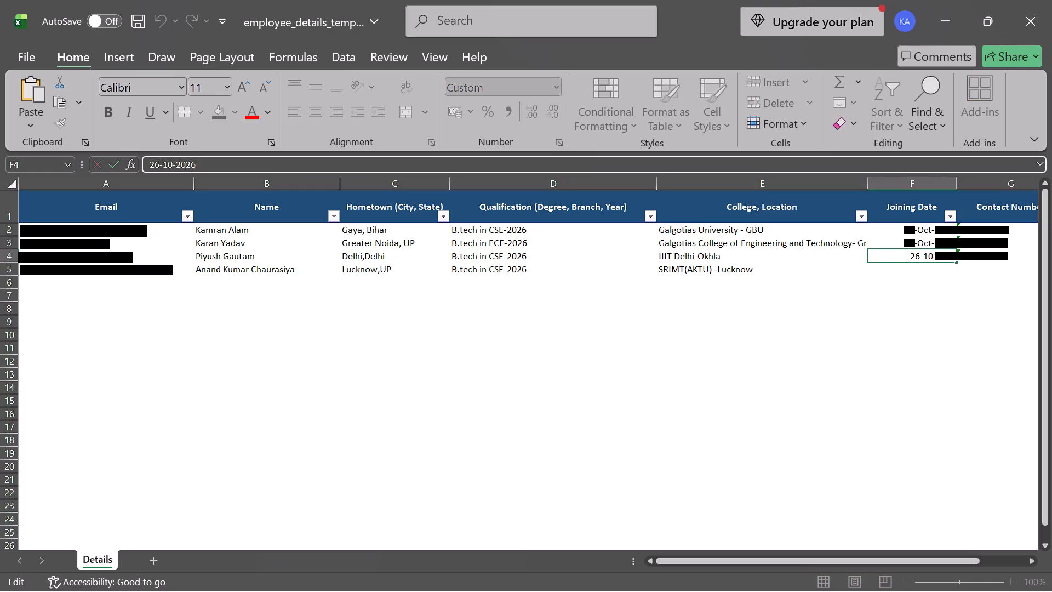
pyautogui.click(922, 272)
pyautogui.hotkey('ctrl', 'v')
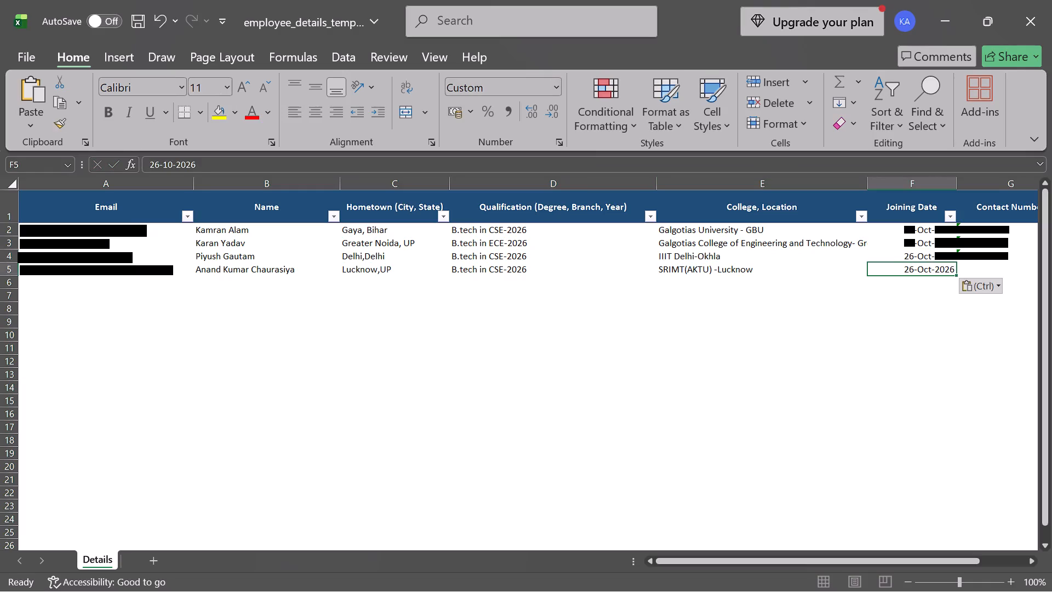
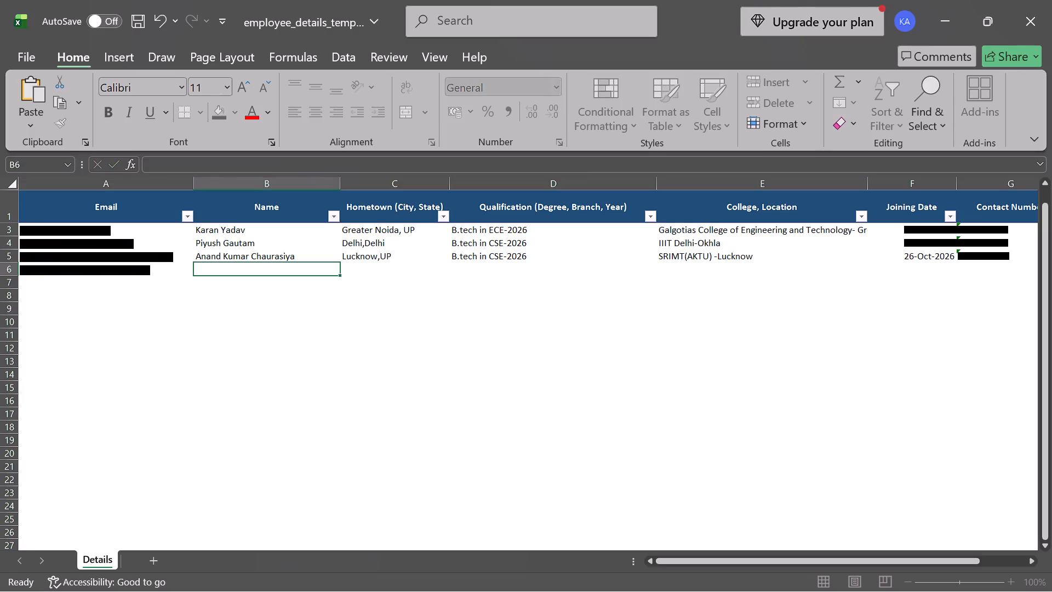
# Enter the fifth employee's full name in the Name column, cell B6.
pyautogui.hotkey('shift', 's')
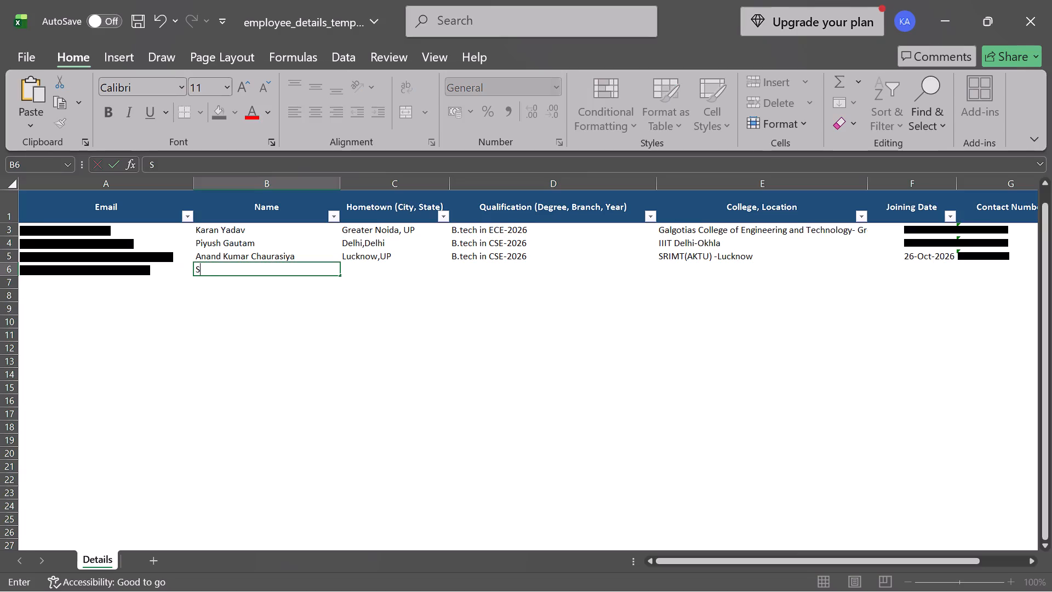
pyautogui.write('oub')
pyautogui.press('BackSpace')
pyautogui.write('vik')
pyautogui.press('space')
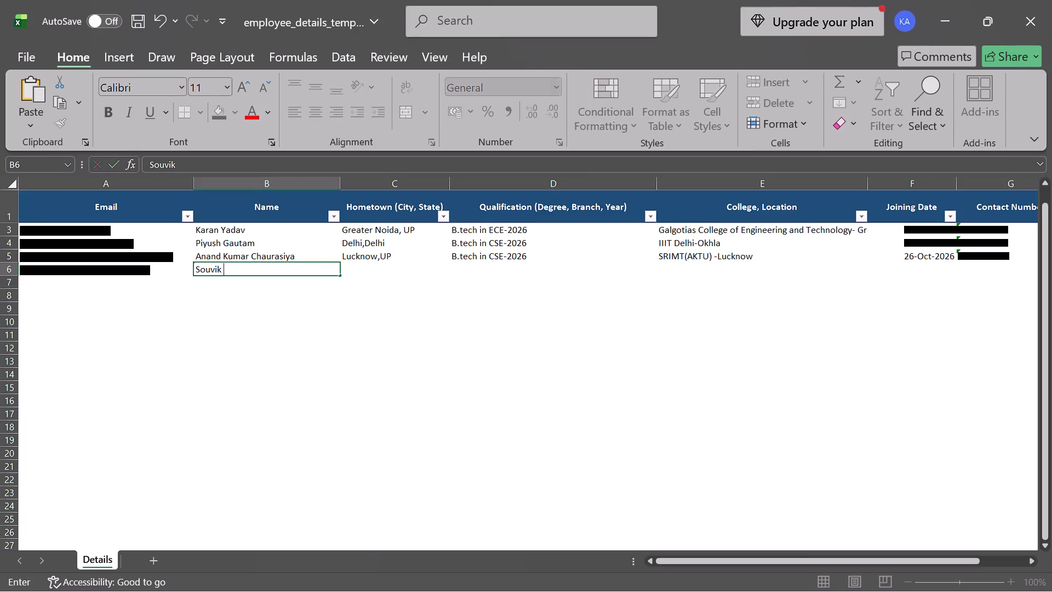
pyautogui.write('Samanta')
# Enter "Kolkata ,West Bengal" as the fifth employee's hometown in cell C6.
pyautogui.click(372, 267)
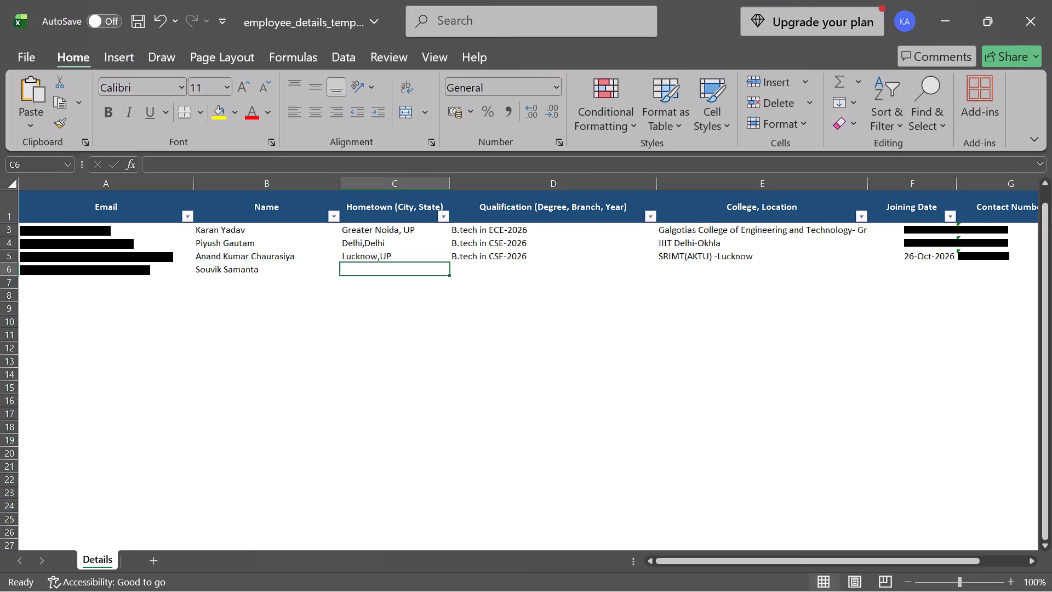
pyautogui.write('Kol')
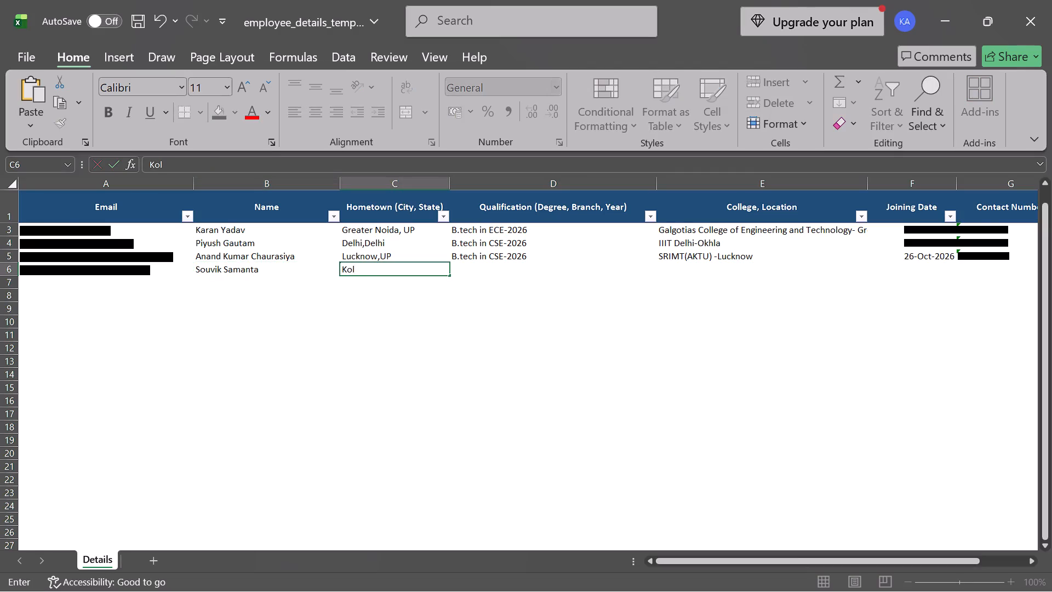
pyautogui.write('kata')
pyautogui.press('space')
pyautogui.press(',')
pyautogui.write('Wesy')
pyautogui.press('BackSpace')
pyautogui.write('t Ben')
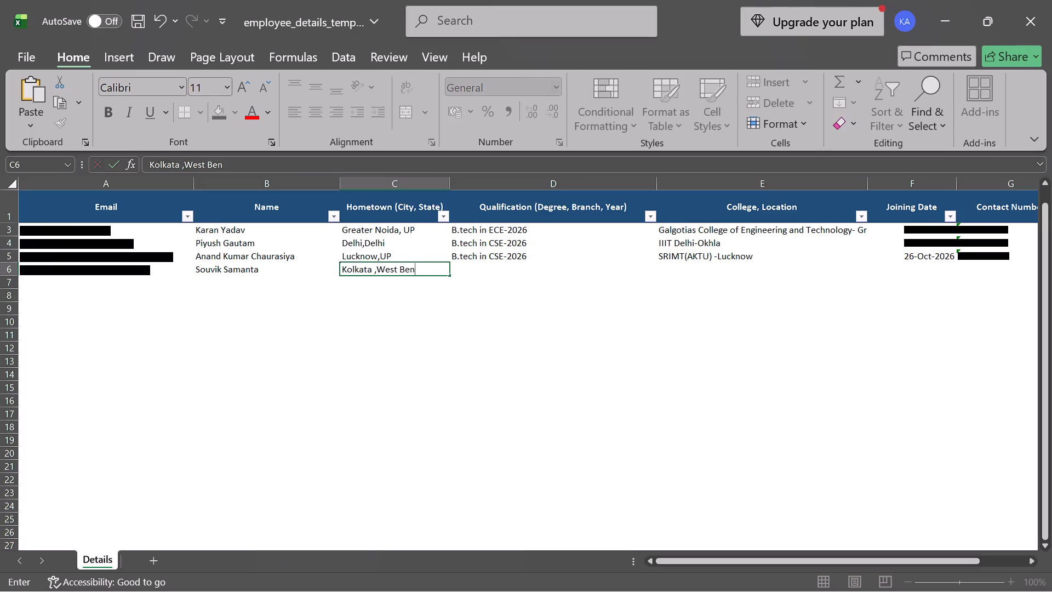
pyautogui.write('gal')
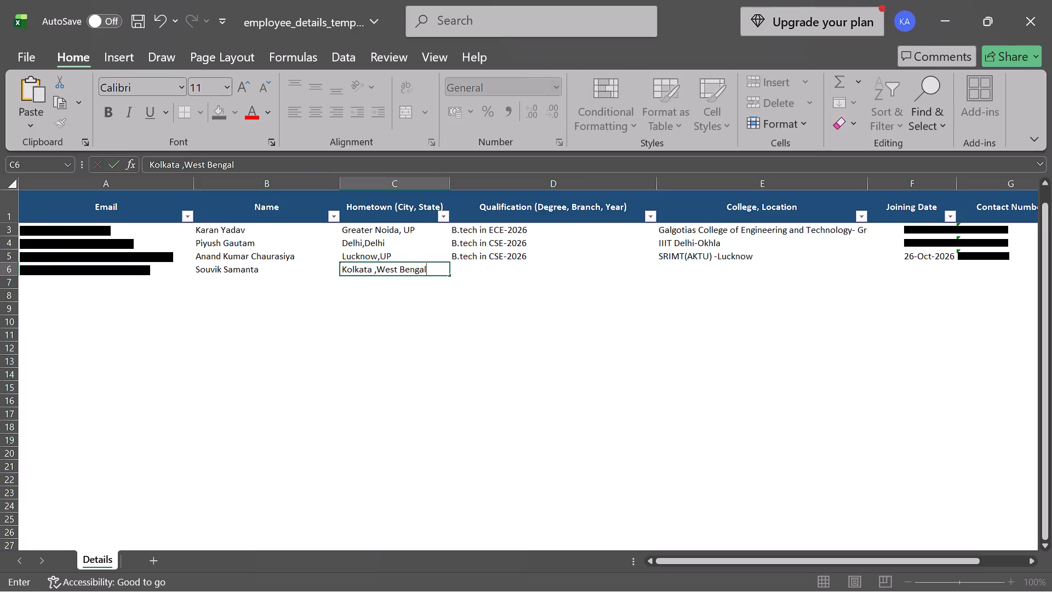
# Copy the qualification text "B.tech in CSE-2026" from cell D5 into the fifth employee's cell D6.
pyautogui.click(477, 270)
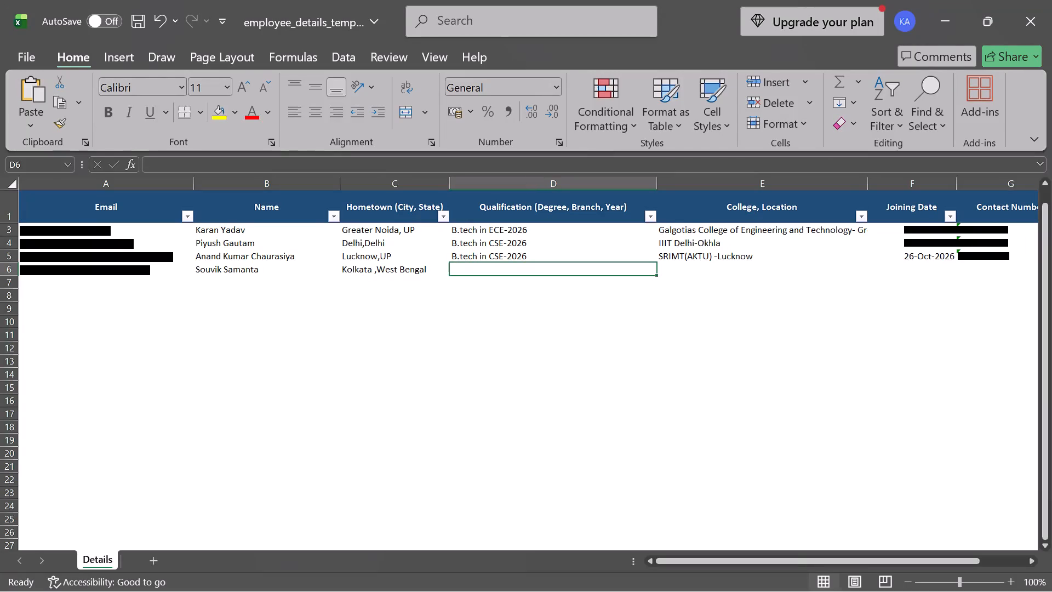
pyautogui.click(532, 165)
pyautogui.moveTo(533, 264); pyautogui.dragTo(538, 255)
pyautogui.click(538, 255)
pyautogui.click(466, 163)
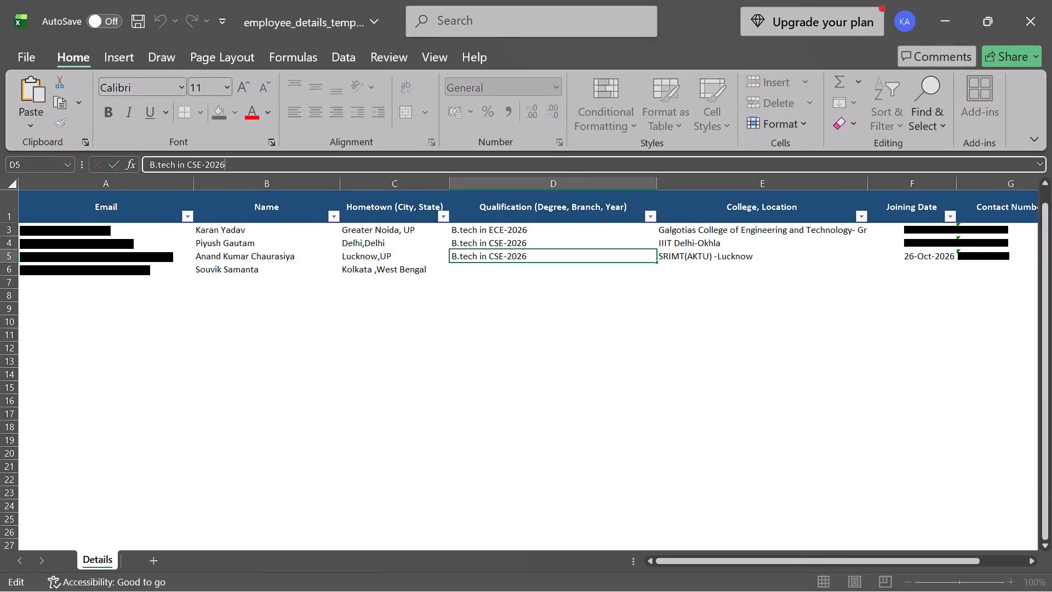
pyautogui.hotkey('ctrl', 'a')
pyautogui.hotkey('ctrl', 'c')
pyautogui.click(535, 269)
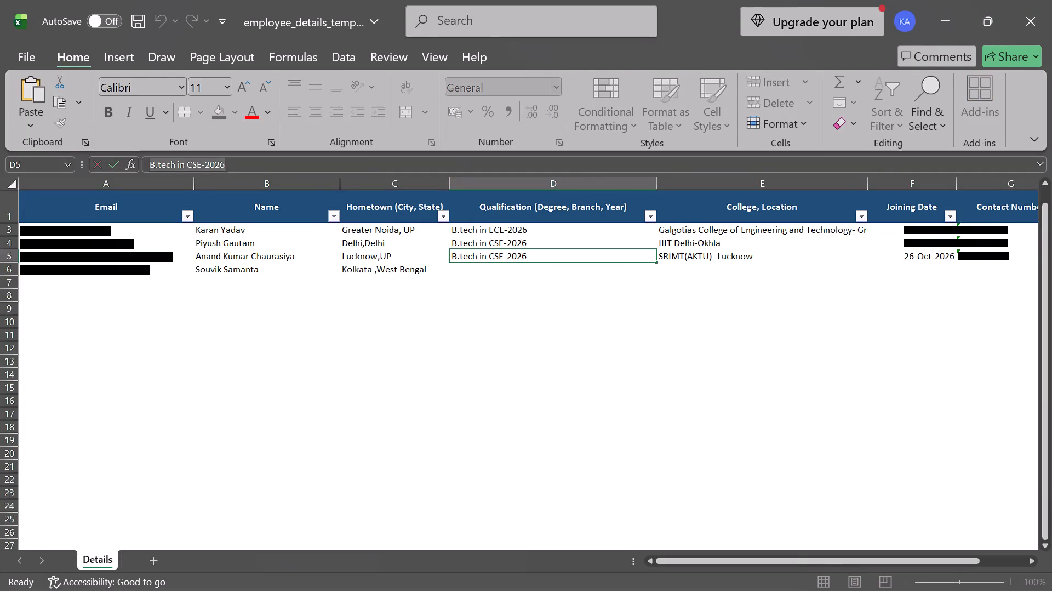
pyautogui.hotkey('ctrl', 'v')
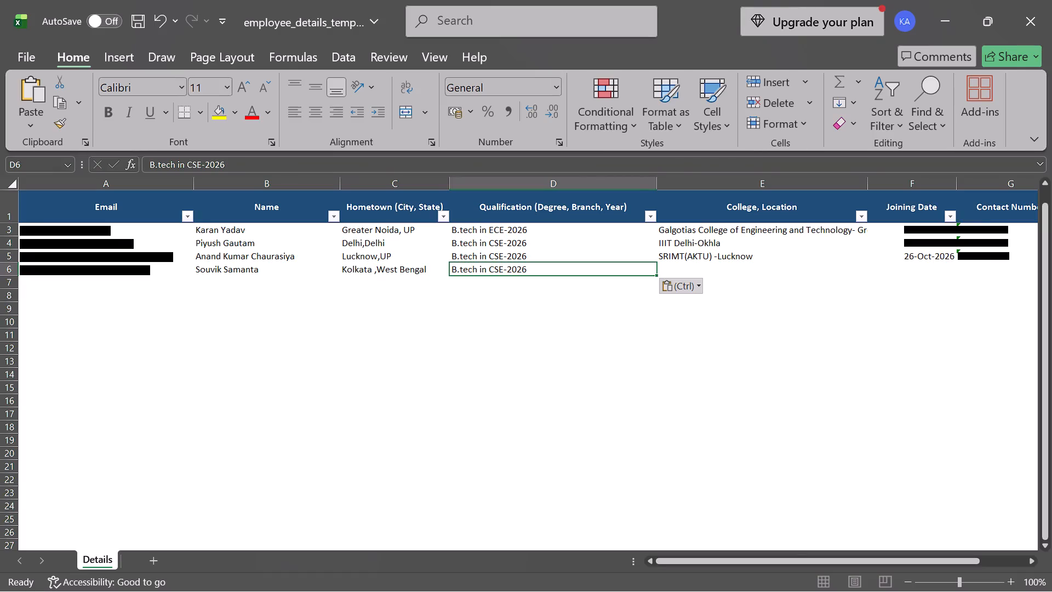
# Enter "IIMT University - Meerut" as the fifth employee's college and location in cell E6.
pyautogui.click(714, 266)
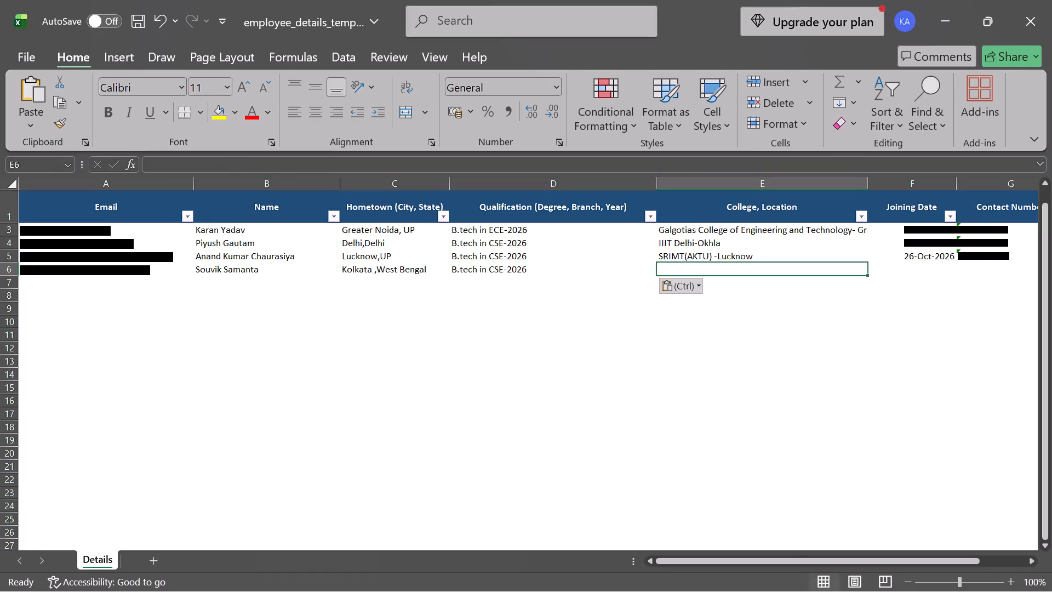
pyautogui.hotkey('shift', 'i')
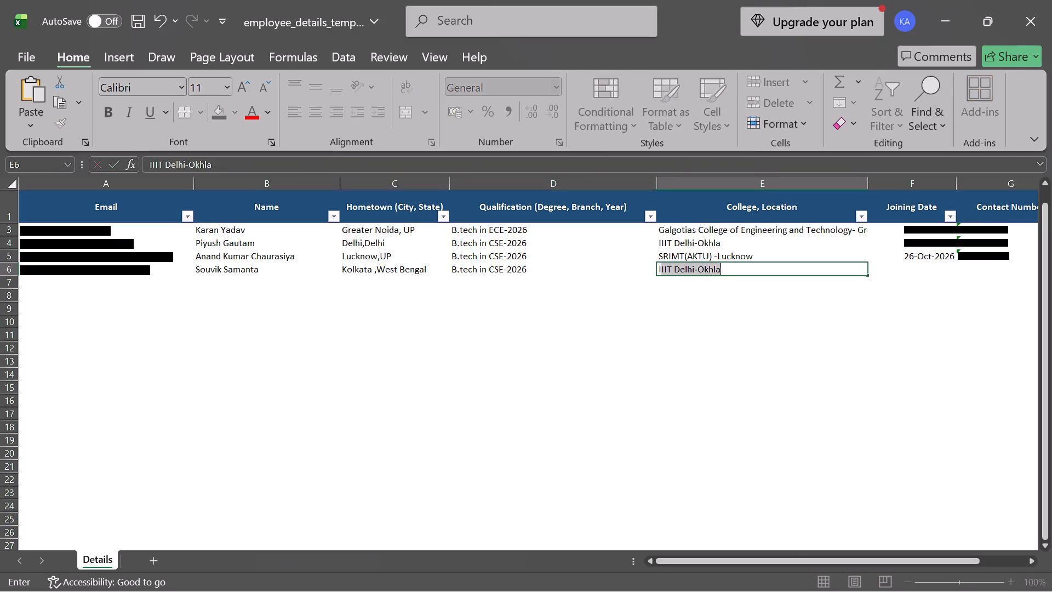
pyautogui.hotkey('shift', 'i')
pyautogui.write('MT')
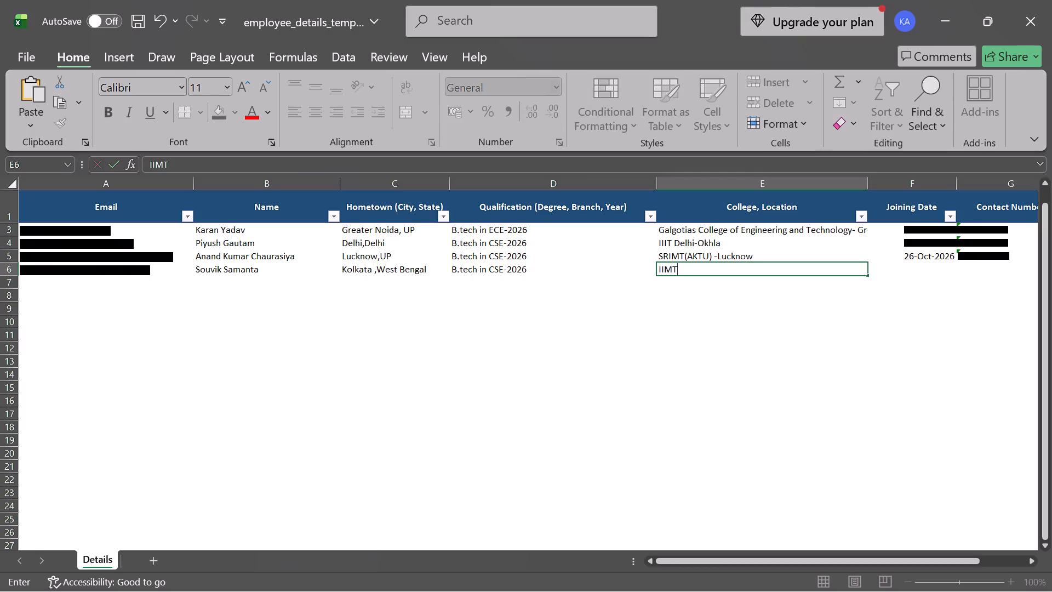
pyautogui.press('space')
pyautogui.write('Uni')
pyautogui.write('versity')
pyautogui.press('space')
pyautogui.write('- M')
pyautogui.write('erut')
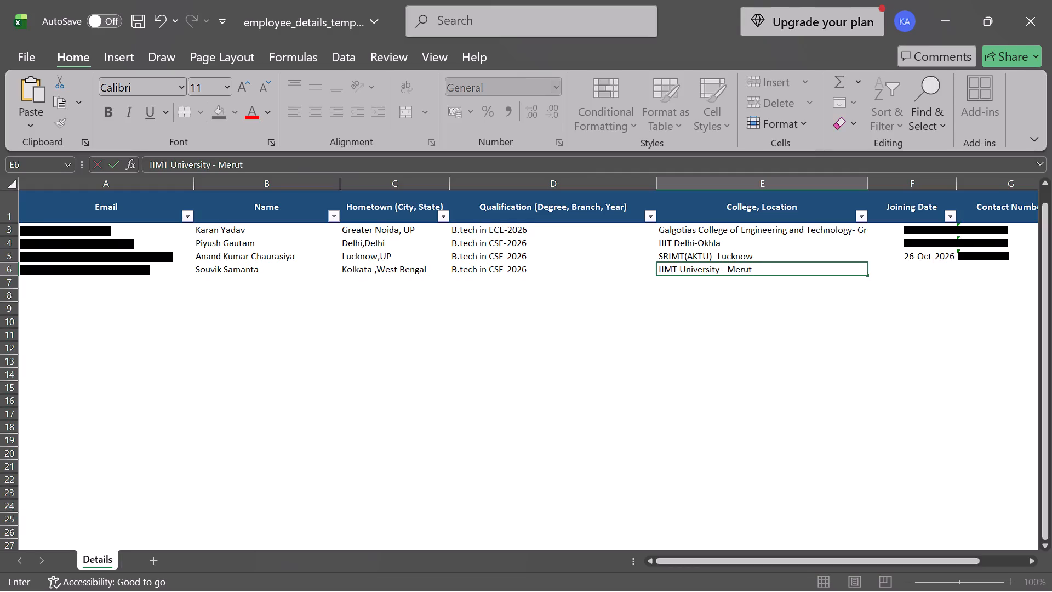
pyautogui.click(737, 270)
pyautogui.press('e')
# Copy the joining date 26-10-2026 from cell F5 into the fifth employee's cell F6.
pyautogui.click(907, 267)
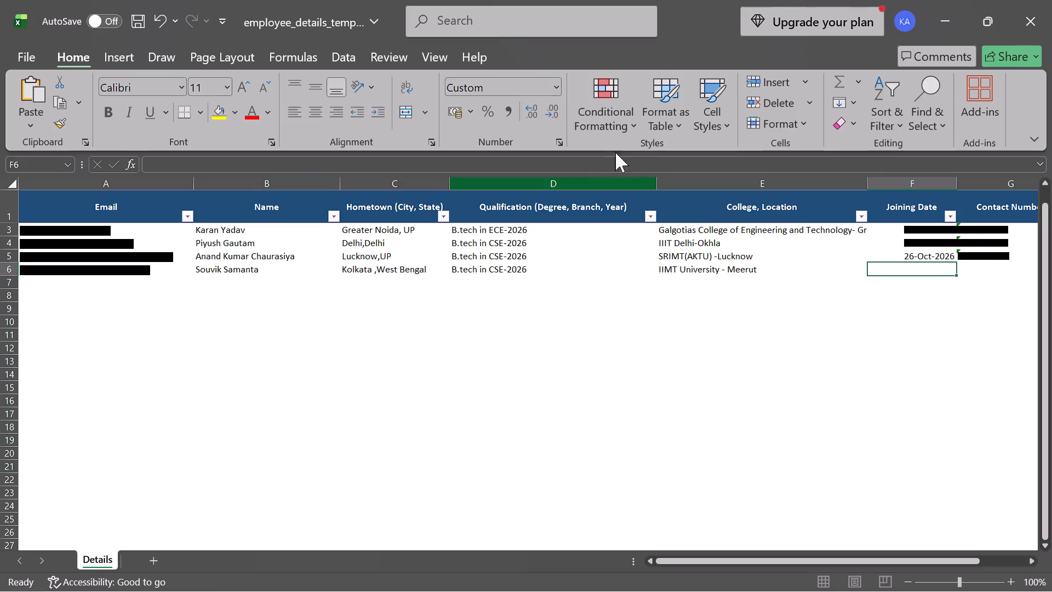
pyautogui.click(913, 252)
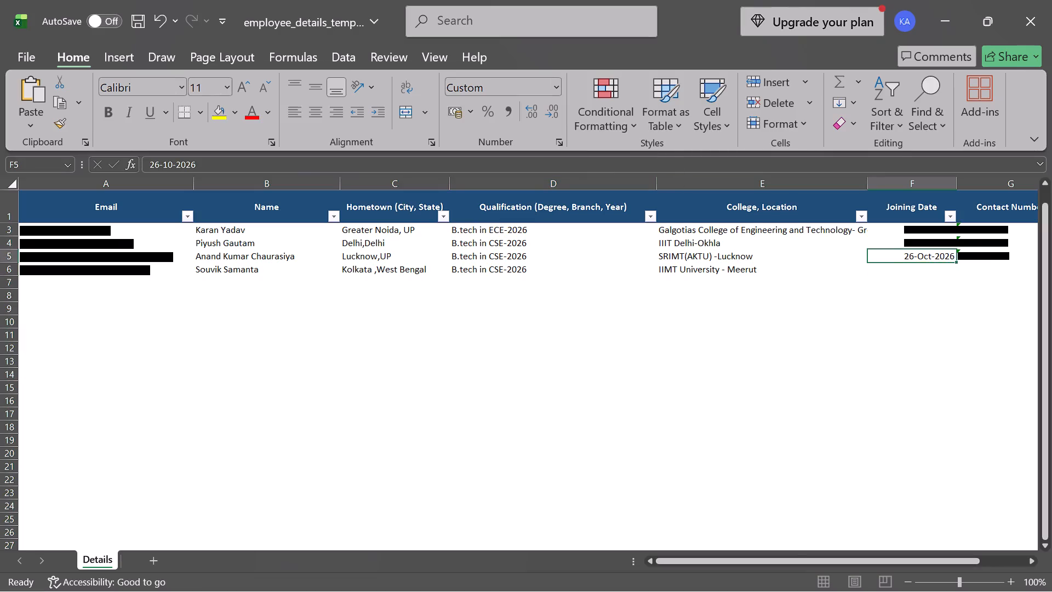
pyautogui.click(662, 166)
pyautogui.hotkey('ctrl', 'a')
pyautogui.hotkey('ctrl', 'c')
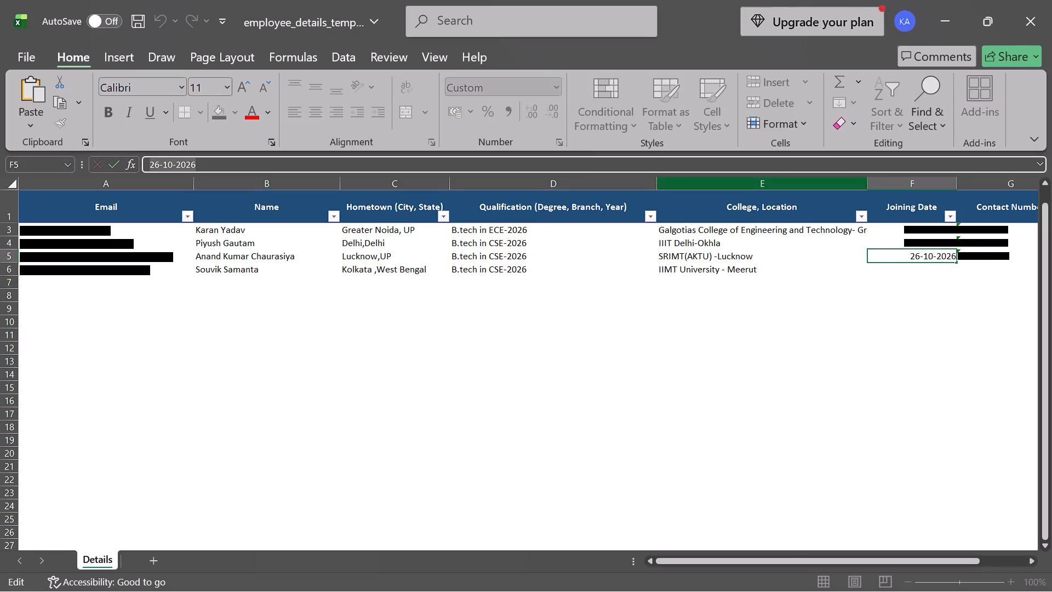
pyautogui.click(907, 265)
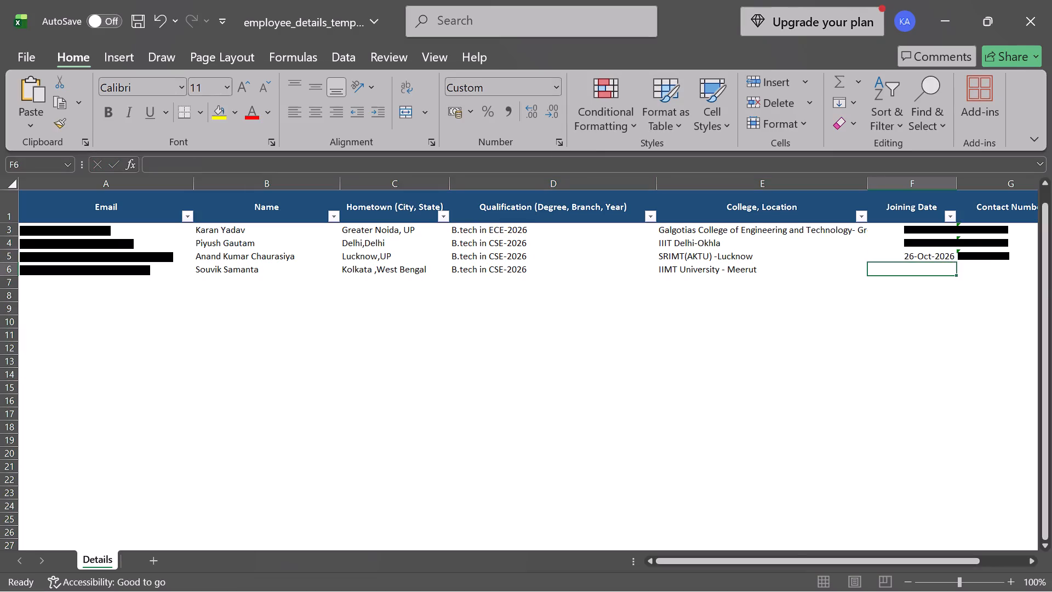
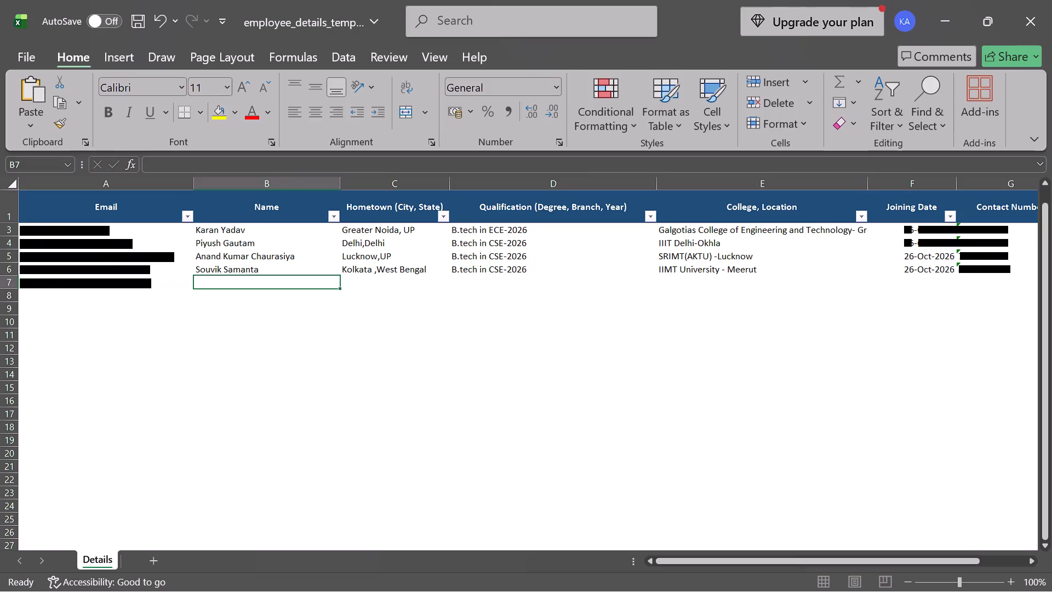
# Enter the sixth employee's full name in cell B7, with only the surname's first letter capitalised.
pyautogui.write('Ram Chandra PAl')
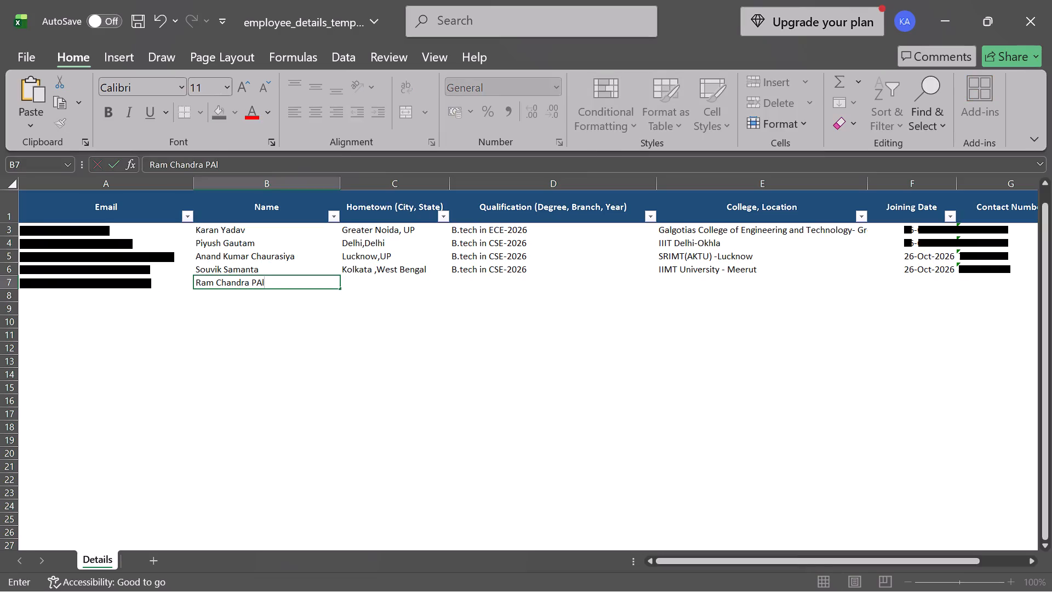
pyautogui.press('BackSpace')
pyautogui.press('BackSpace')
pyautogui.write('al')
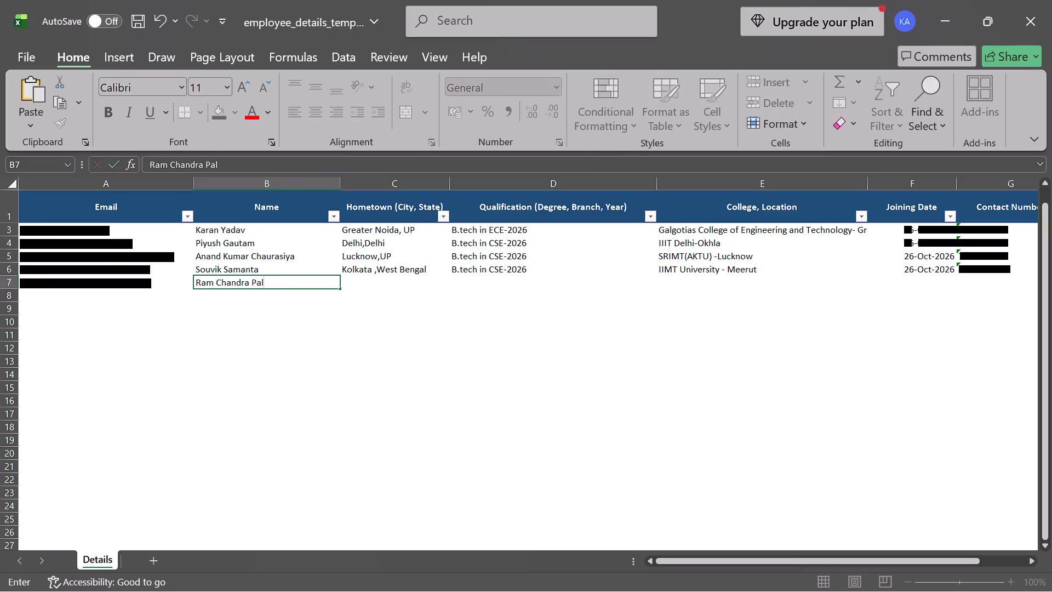
# Enter "Ghazipur, UP" as the sixth employee's hometown in cell C7.
pyautogui.click(374, 280)
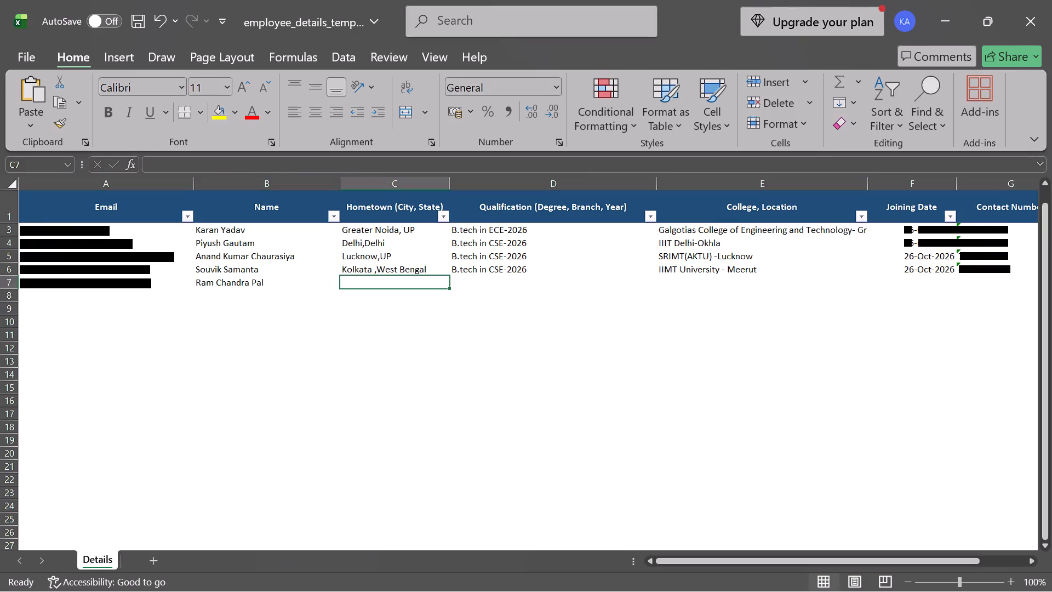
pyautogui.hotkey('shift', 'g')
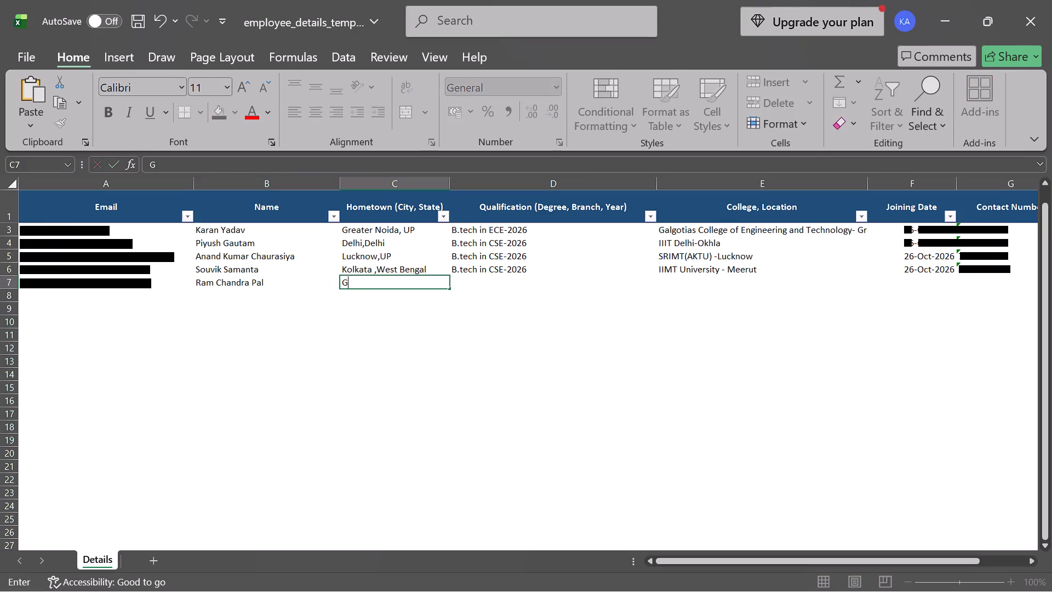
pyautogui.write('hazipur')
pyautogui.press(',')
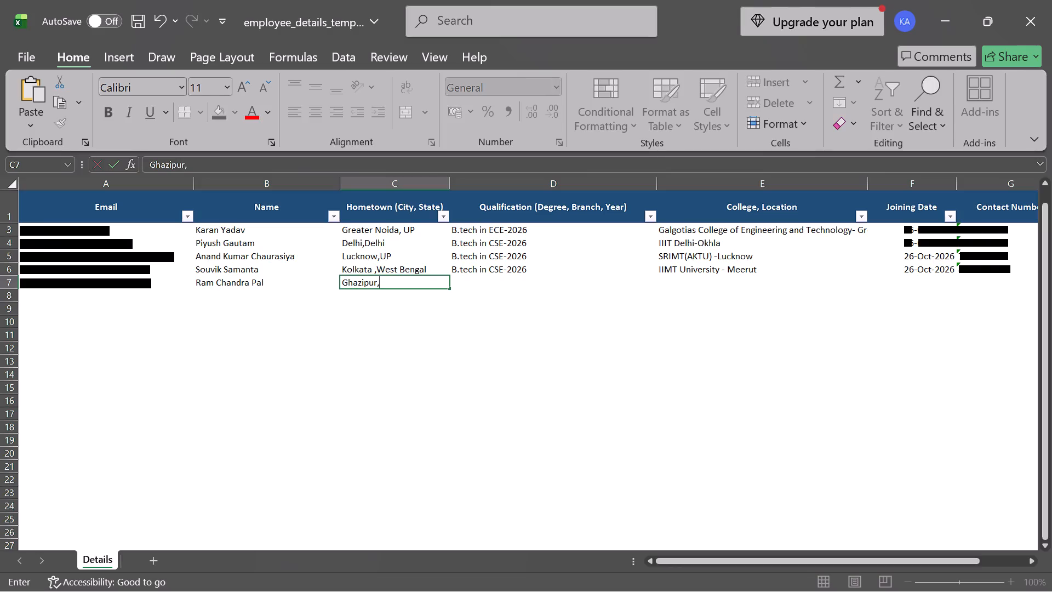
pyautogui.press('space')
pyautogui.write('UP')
# Copy the qualification text "B.tech in CSE-2026" from cell D6 into the sixth employee's cell D7.
pyautogui.click(494, 276)
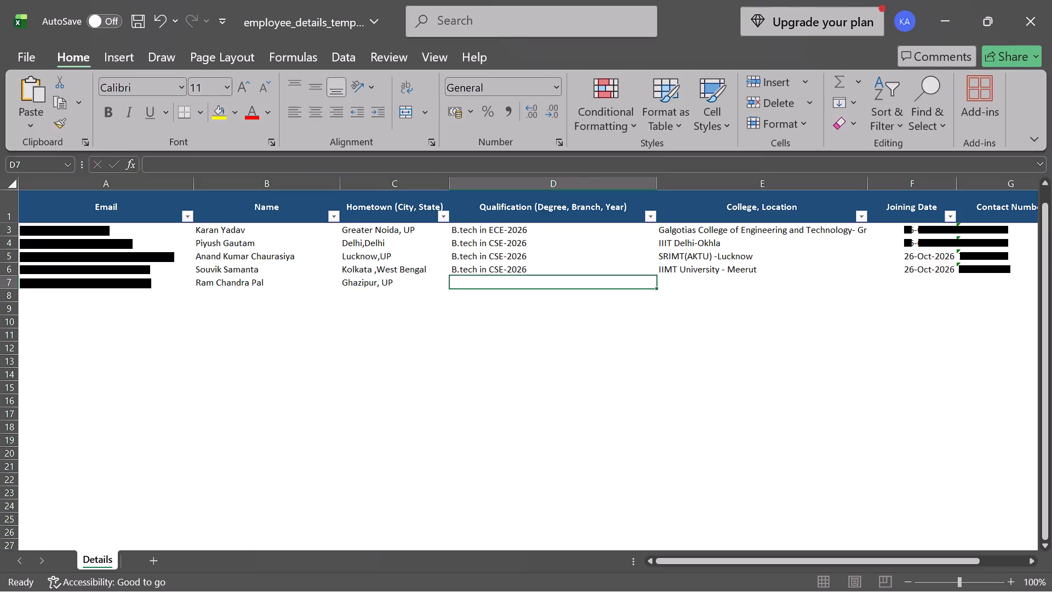
pyautogui.click(512, 269)
pyautogui.click(412, 162)
pyautogui.hotkey('ctrl', 'a')
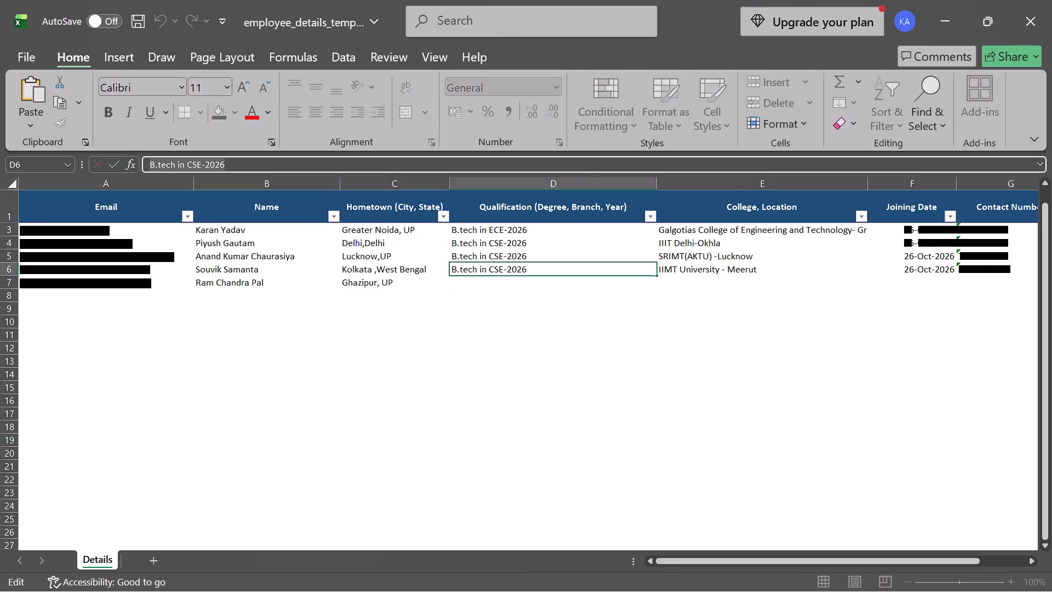
pyautogui.hotkey('ctrl', 'c')
pyautogui.click(507, 282)
pyautogui.hotkey('ctrl', 'v')
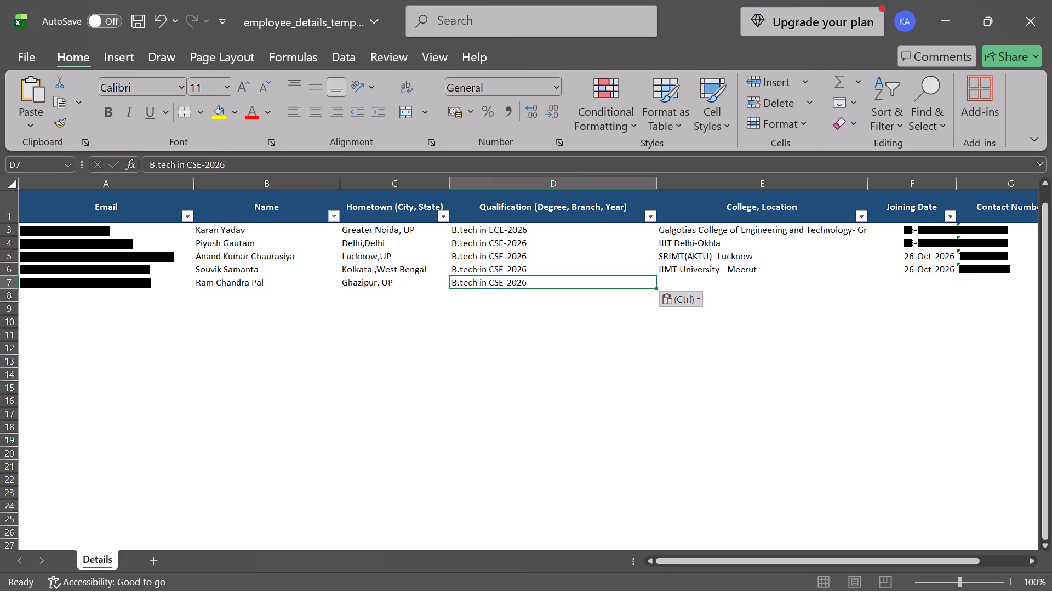
# Enter "Lovely professional University- Punjab" as the sixth employee's college and location in cell E7.
pyautogui.click(730, 278)
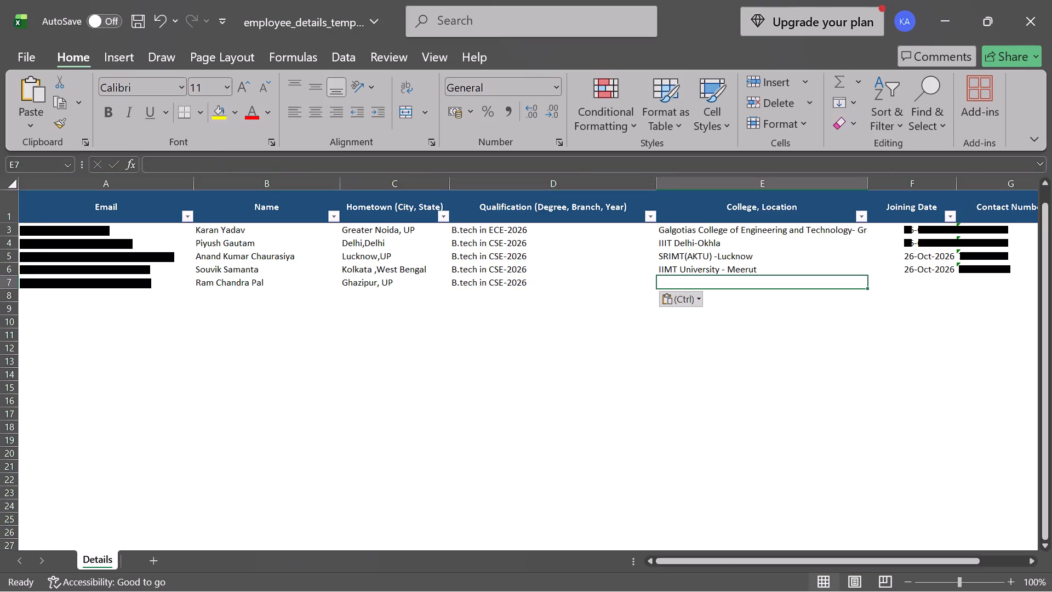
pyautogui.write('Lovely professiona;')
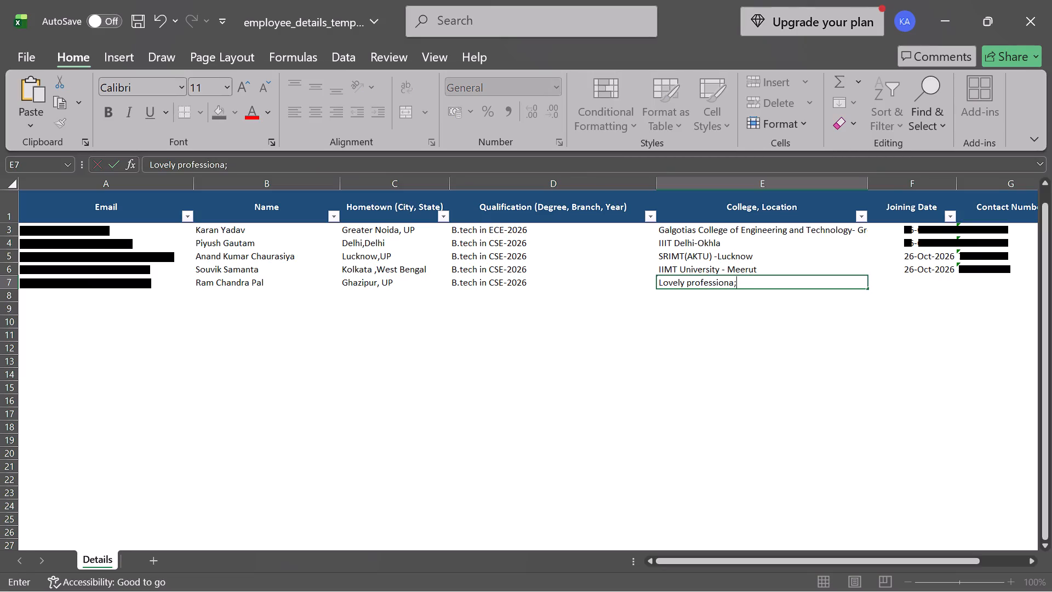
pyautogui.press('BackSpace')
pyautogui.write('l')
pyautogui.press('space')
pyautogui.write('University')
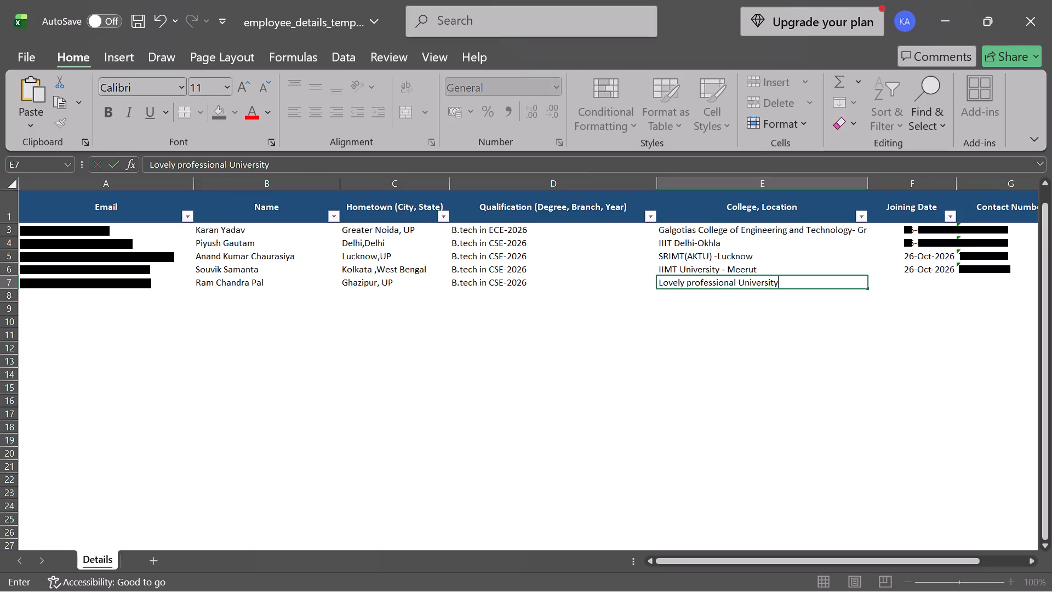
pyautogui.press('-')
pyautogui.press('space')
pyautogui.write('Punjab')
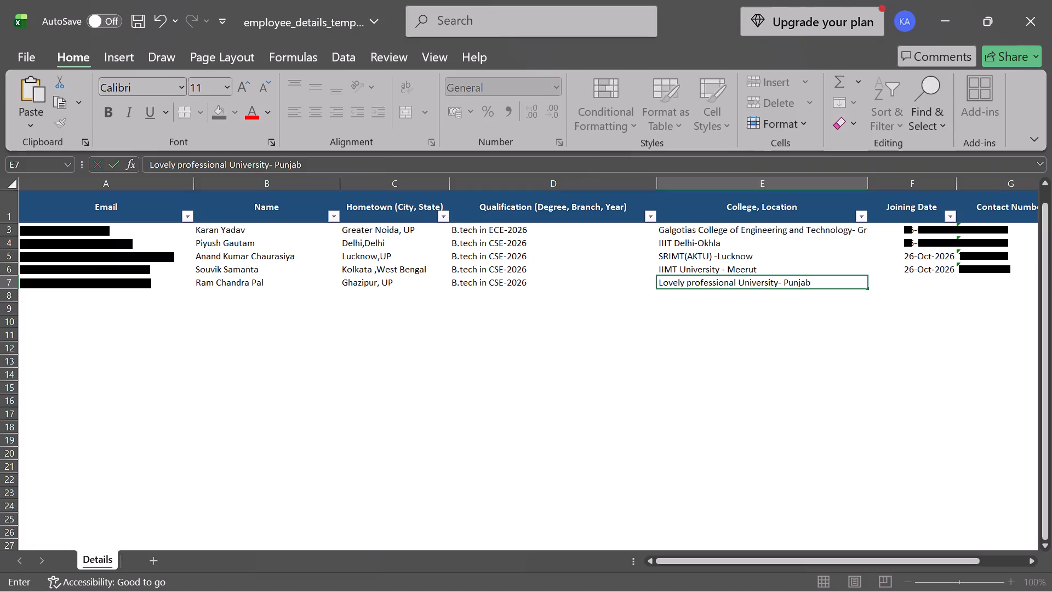
# Paste the joining date 26-10-2026 from the clipboard history into the sixth employee's cell F7.
pyautogui.click(925, 278)
pyautogui.click(914, 267)
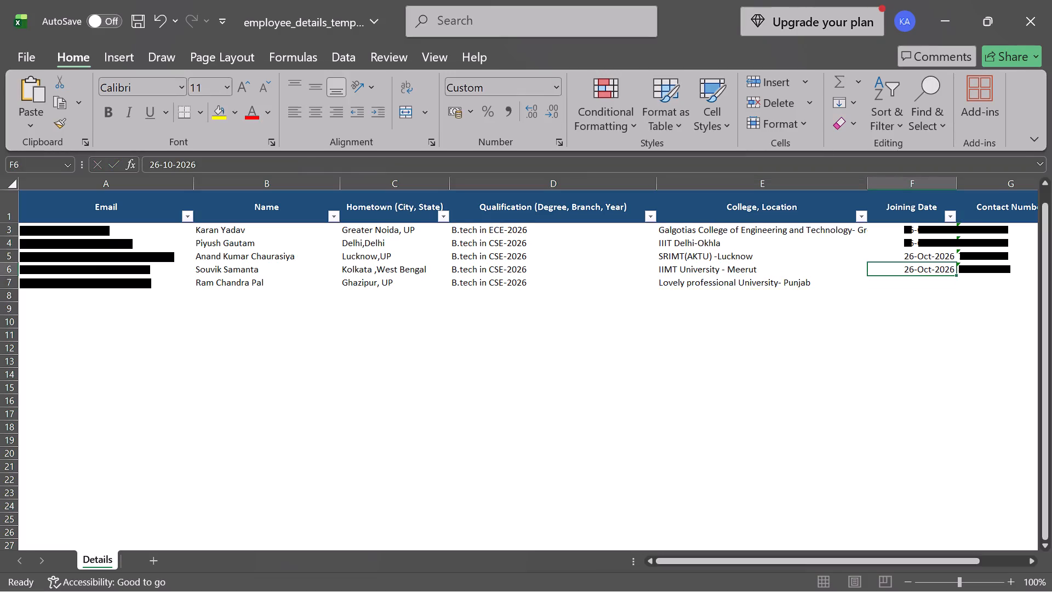
pyautogui.press('super+v')
pyautogui.scroll(-1, 906, 426)
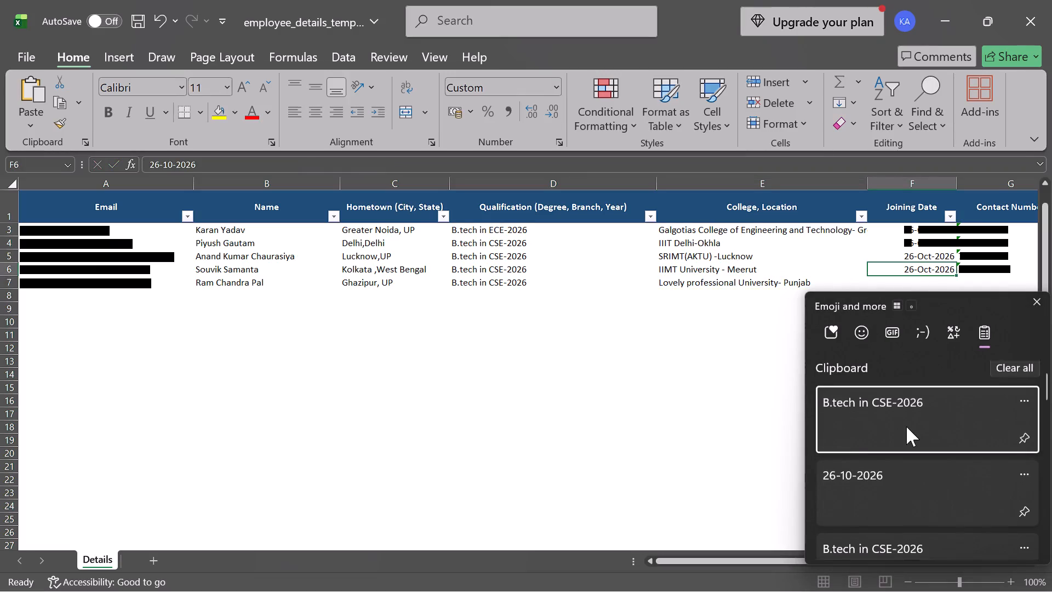
pyautogui.scroll(-1, 906, 426)
pyautogui.click(895, 447)
pyautogui.hotkey('ctrl', 'v')
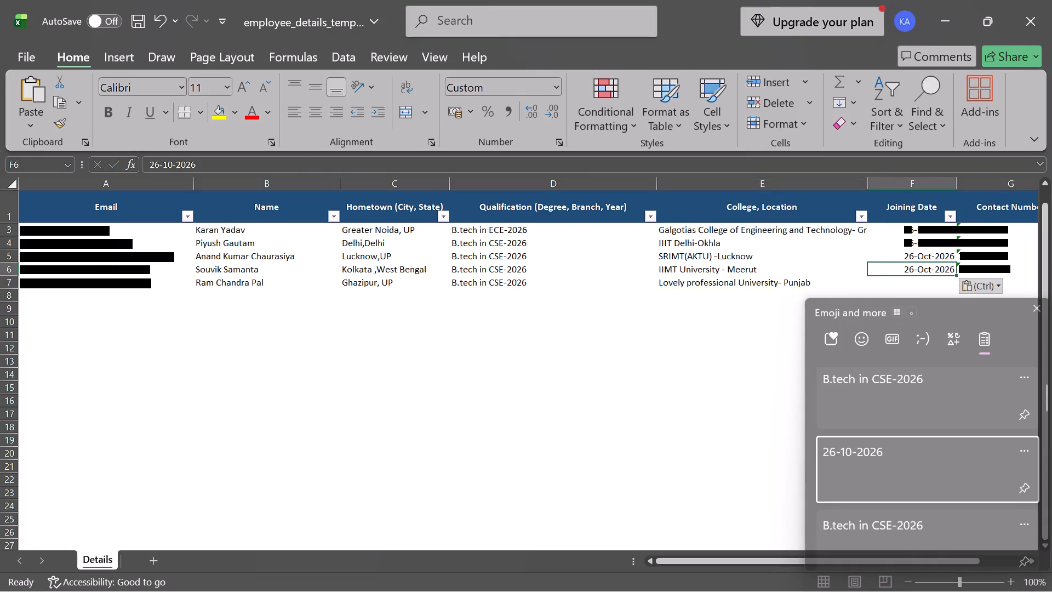
pyautogui.click(909, 287)
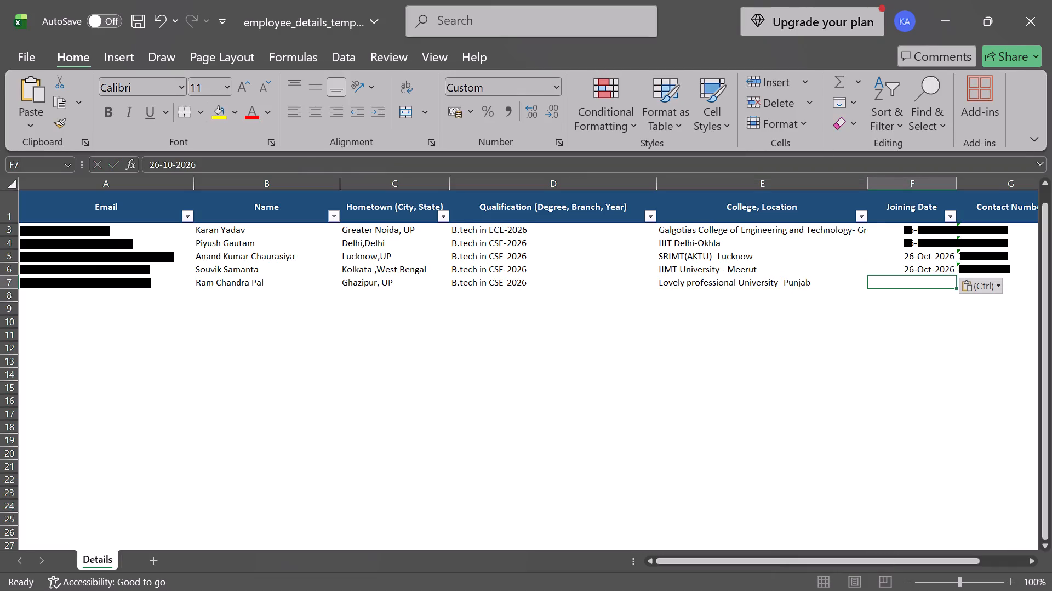
pyautogui.press('super+v')
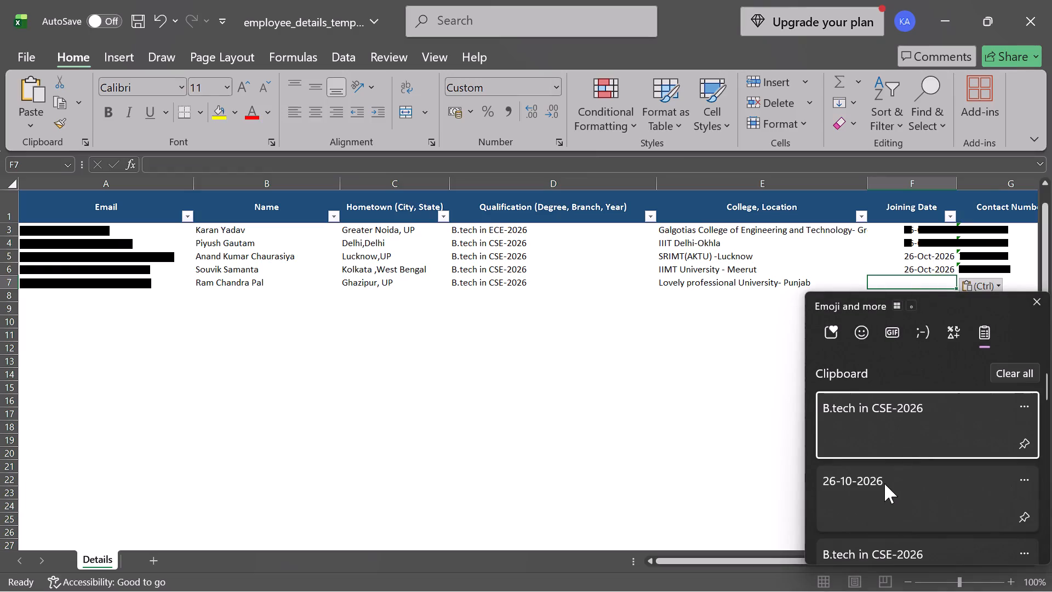
pyautogui.click(888, 485)
pyautogui.hotkey('ctrl', 'v')
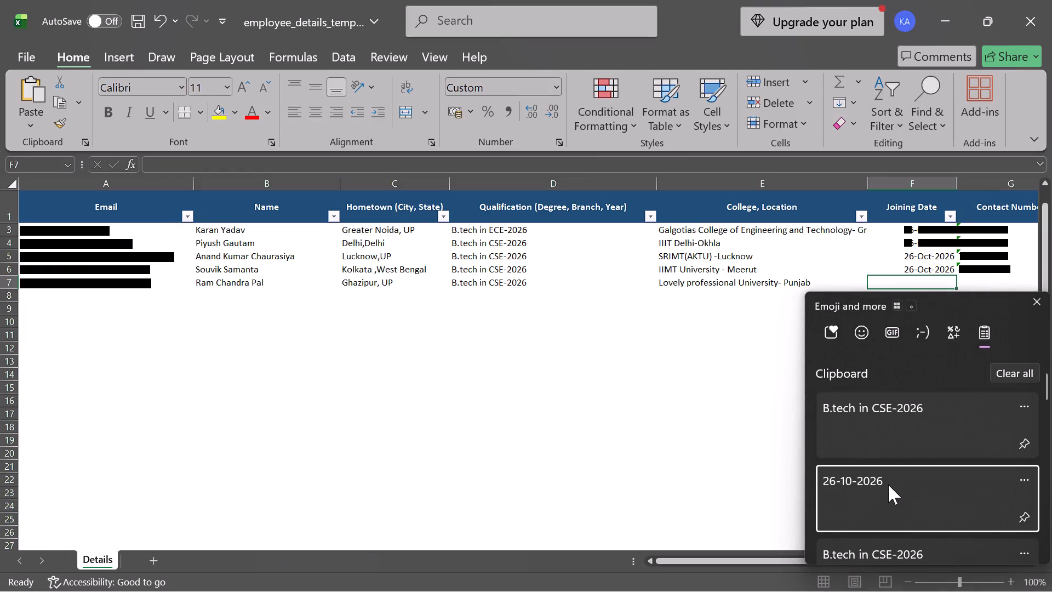
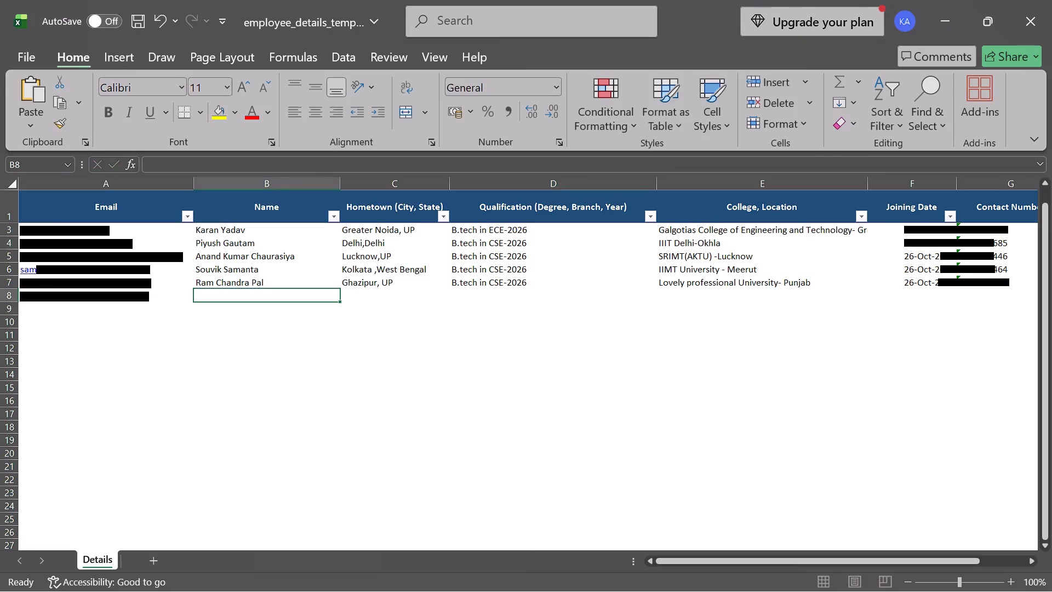
# Open the seventh employee's email entry in cell A8 for editing.
pyautogui.click(130, 292)
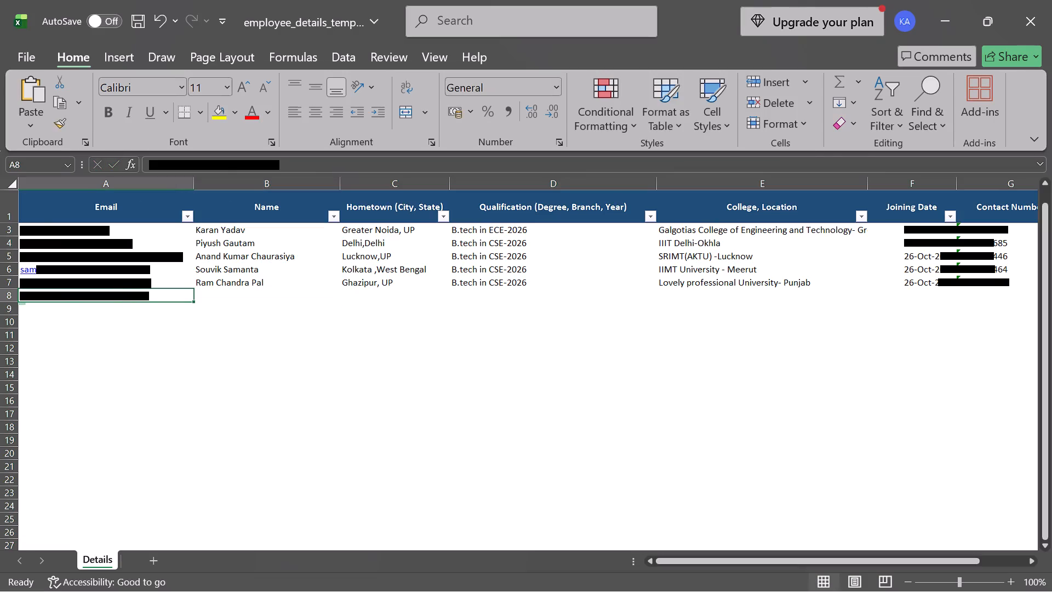
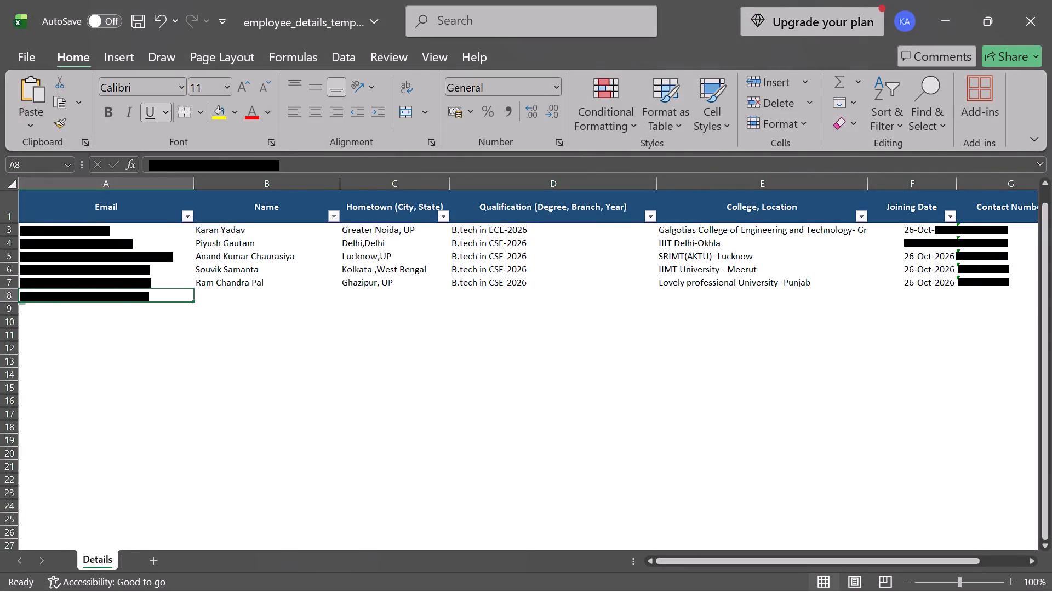
# Correct the seventh employee's email address in cell A8, replacing the three mistyped characters near its end with "ail".
pyautogui.click(258, 163)
pyautogui.press('BackSpace')
pyautogui.press('BackSpace')
pyautogui.press('BackSpace')
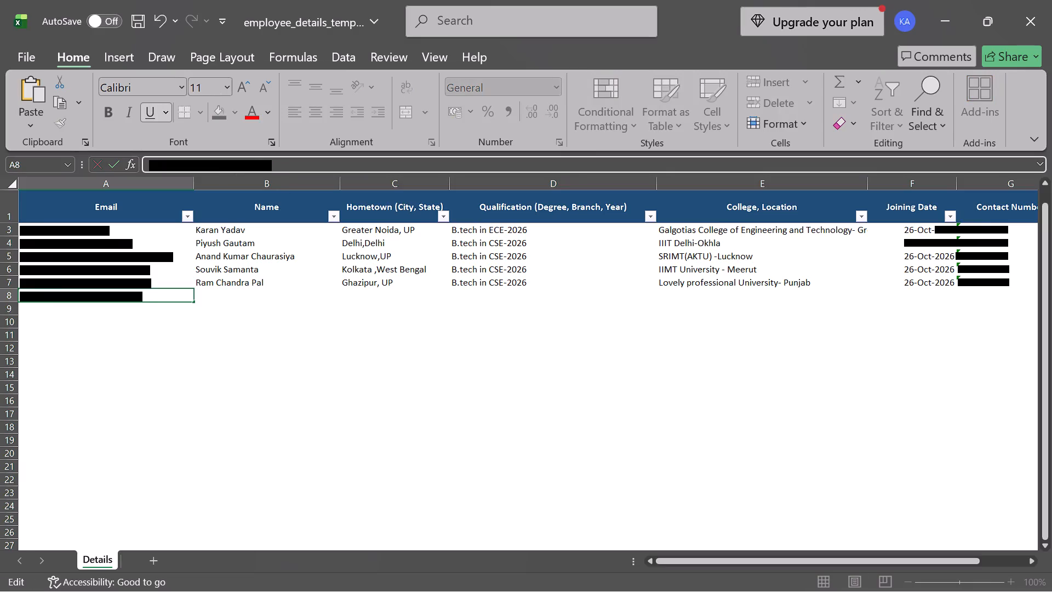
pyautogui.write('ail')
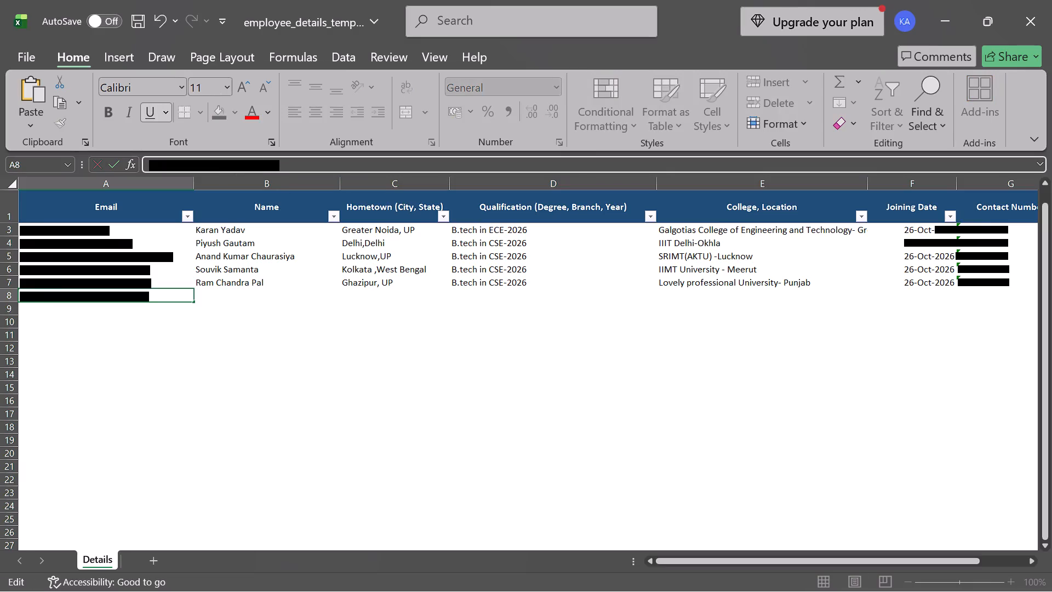
# Enter the seventh employee's full name in cell B8 of the Name column.
pyautogui.click(247, 298)
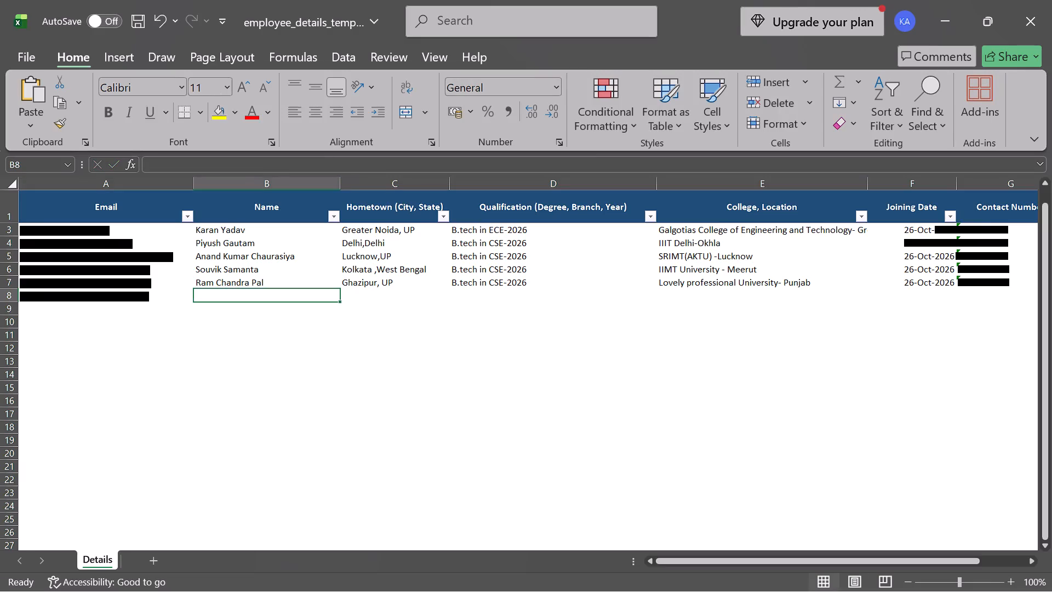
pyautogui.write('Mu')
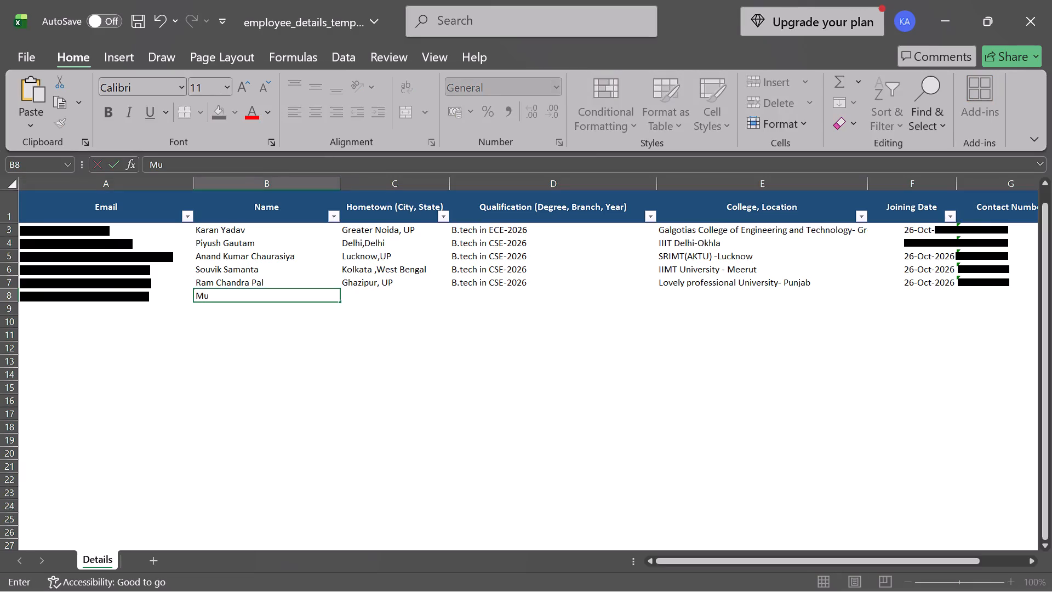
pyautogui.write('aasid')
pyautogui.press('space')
# Complete the seventh employee's name in cell B8 by adding the surname, spelled without a doubled "m".
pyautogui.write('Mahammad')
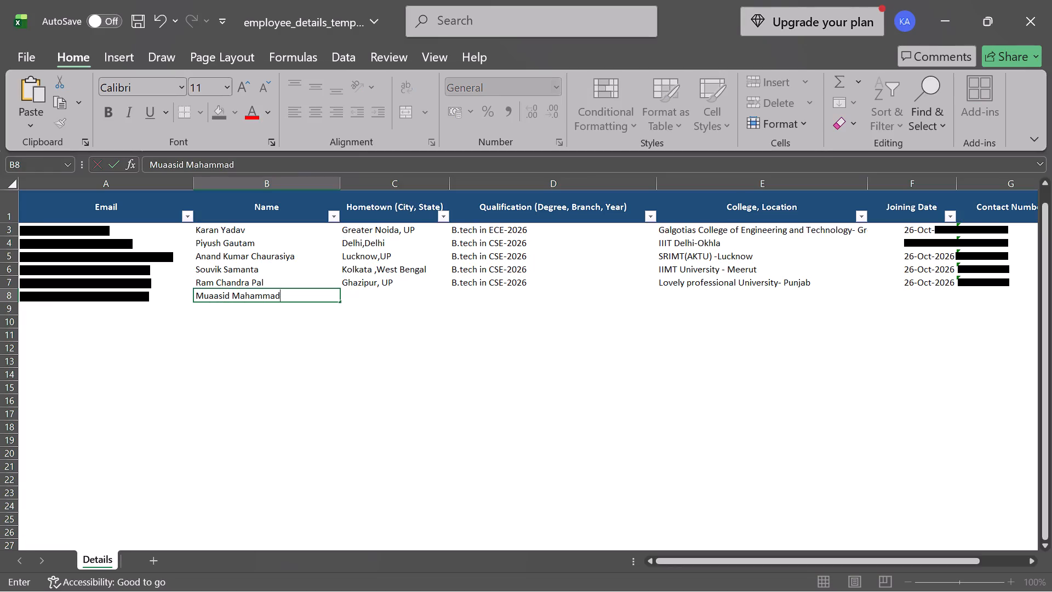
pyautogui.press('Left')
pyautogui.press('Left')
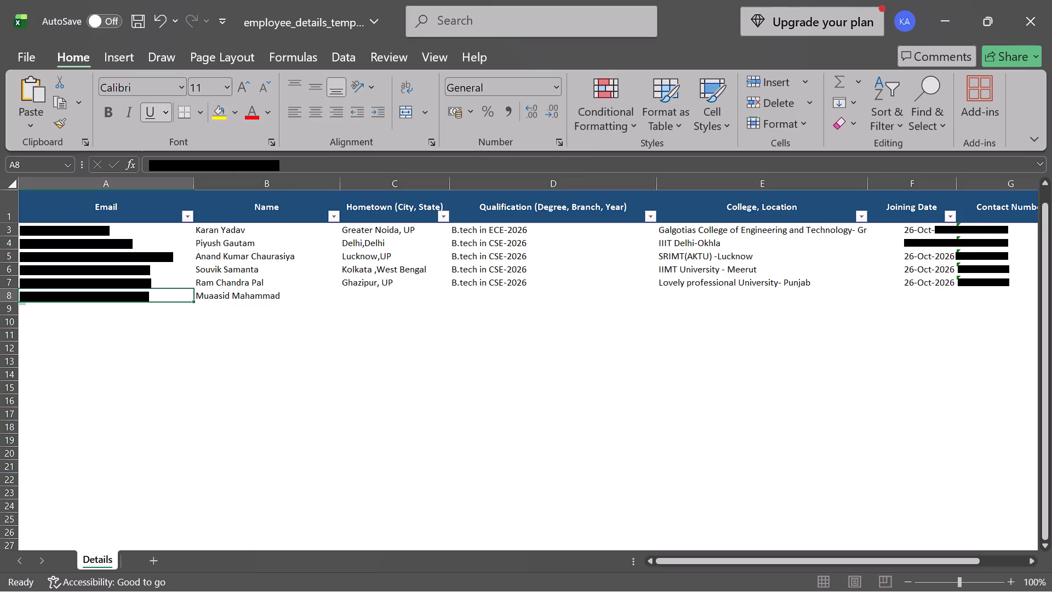
pyautogui.click(267, 301)
pyautogui.click(224, 167)
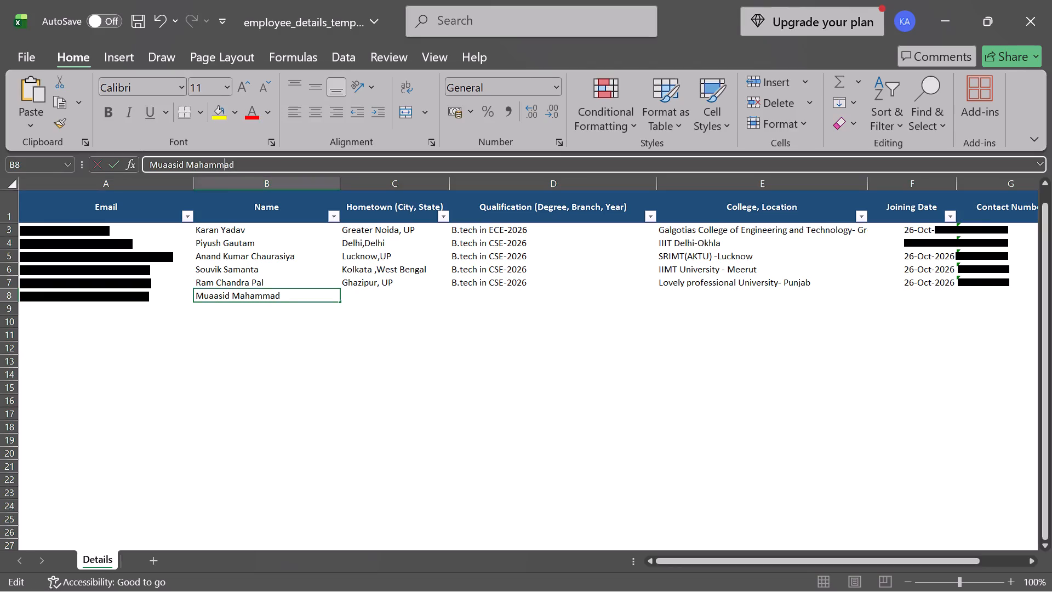
pyautogui.press('BackSpace')
# Enter "Diu,Daman and Diu" as the seventh employee's hometown in cell C8, capitalising the final word.
pyautogui.click(367, 291)
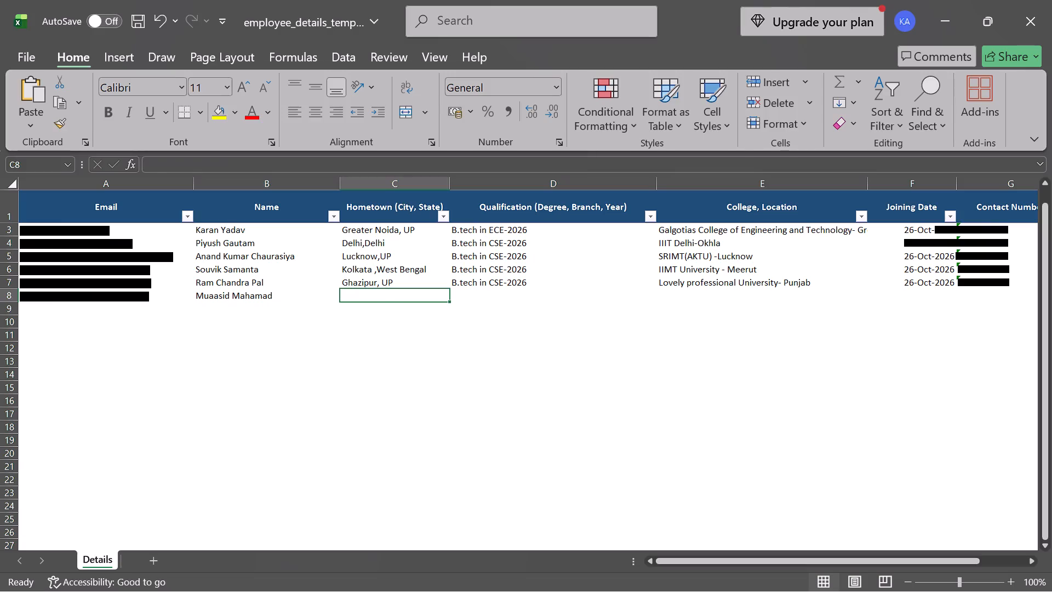
pyautogui.hotkey('shift', 'd')
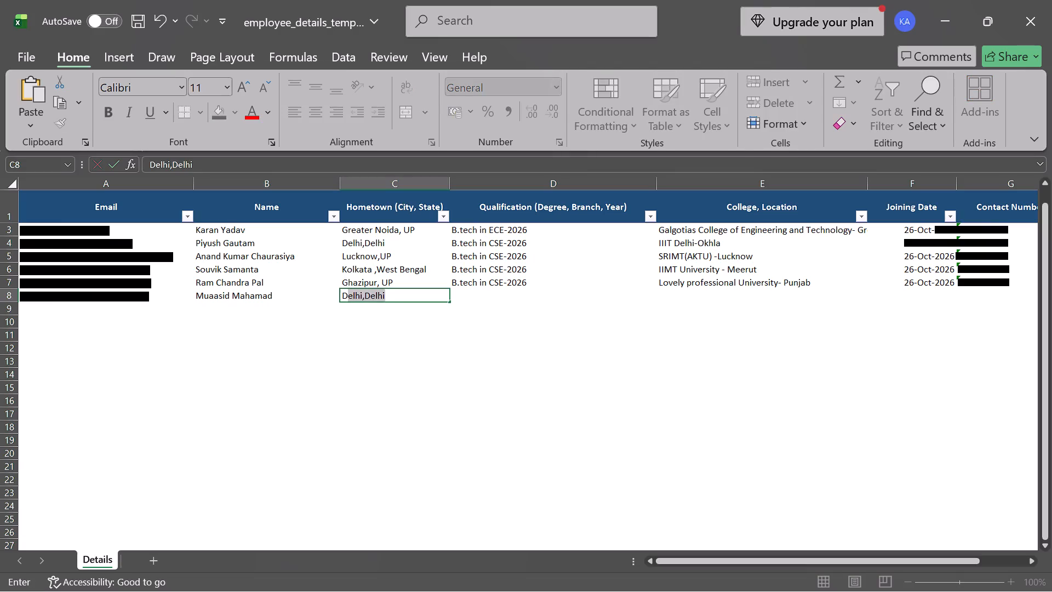
pyautogui.write('iu')
pyautogui.press(',')
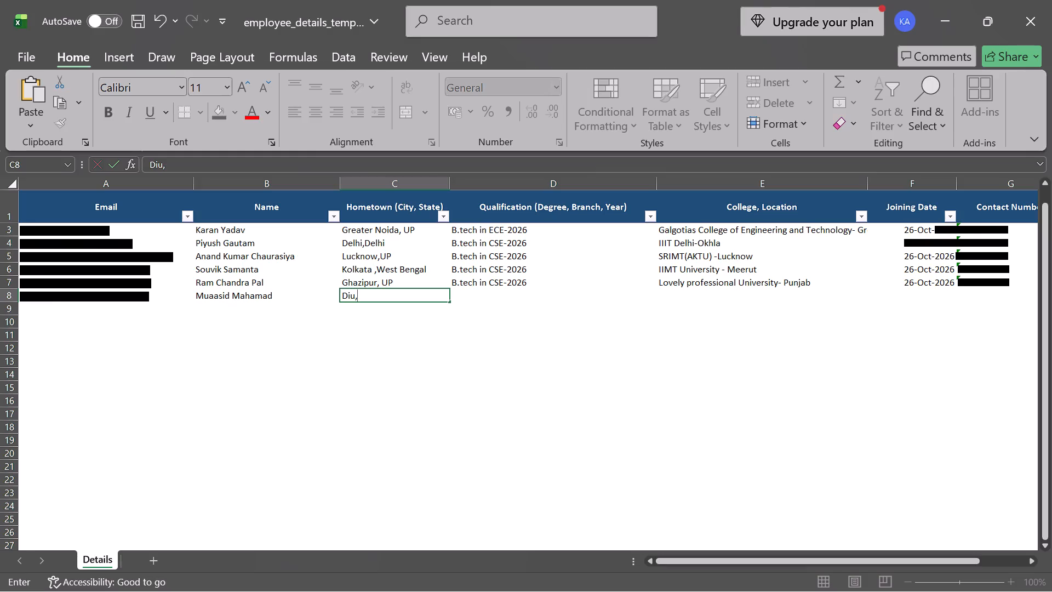
pyautogui.write('Daman')
pyautogui.press('space')
pyautogui.write('and')
pyautogui.press('space')
pyautogui.press('d')
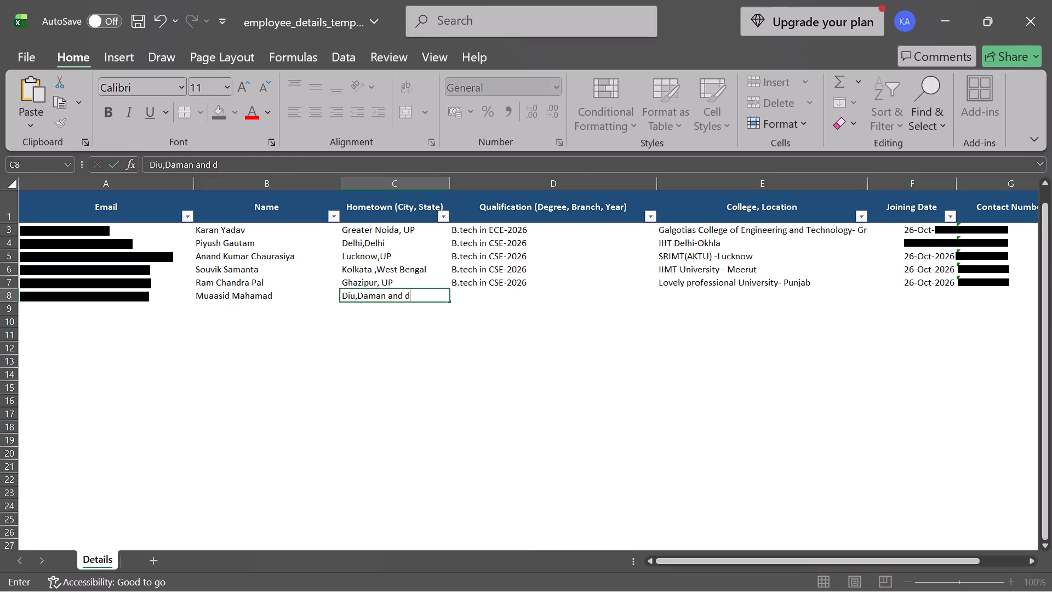
pyautogui.write('iu')
pyautogui.press('Left')
pyautogui.press('Left')
pyautogui.click(407, 299)
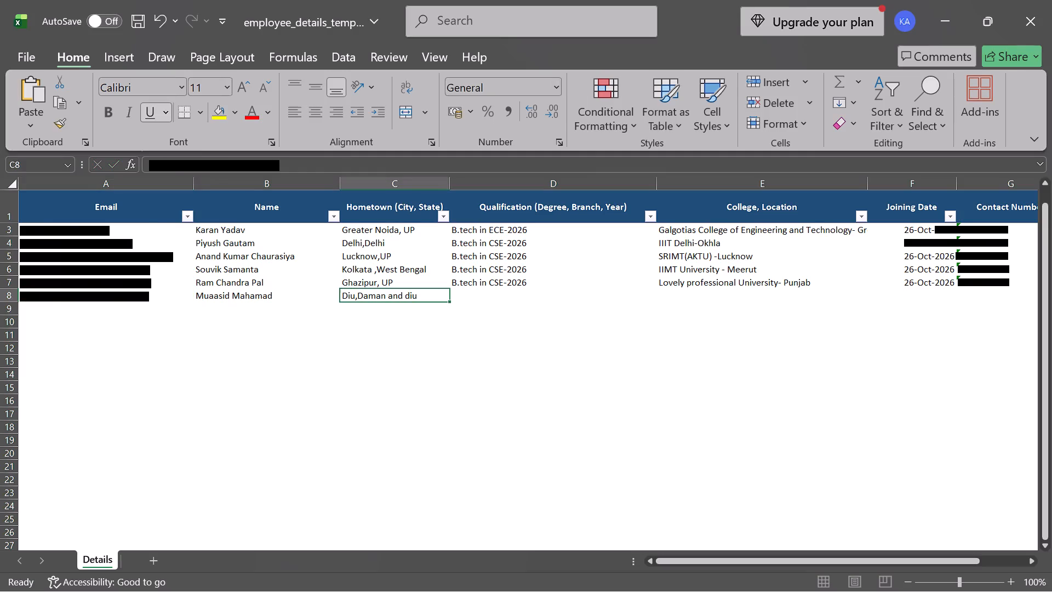
pyautogui.click(217, 164)
pyautogui.press('BackSpace')
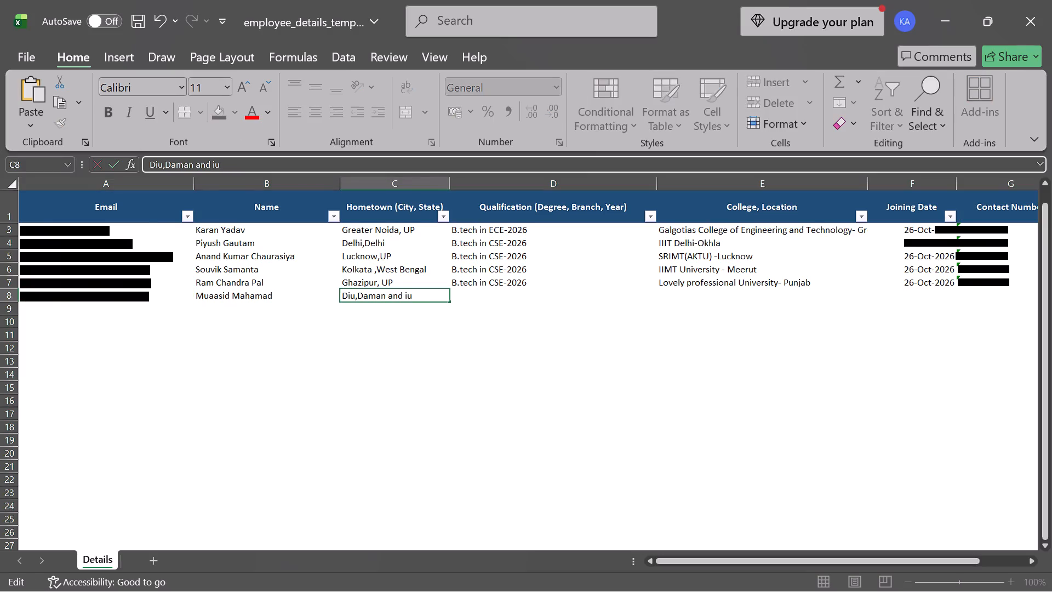
pyautogui.hotkey('shift', 'd')
# Paste the qualification "B.tech in CSE-2026" from the clipboard history into the seventh employee's cell D8.
pyautogui.click(485, 293)
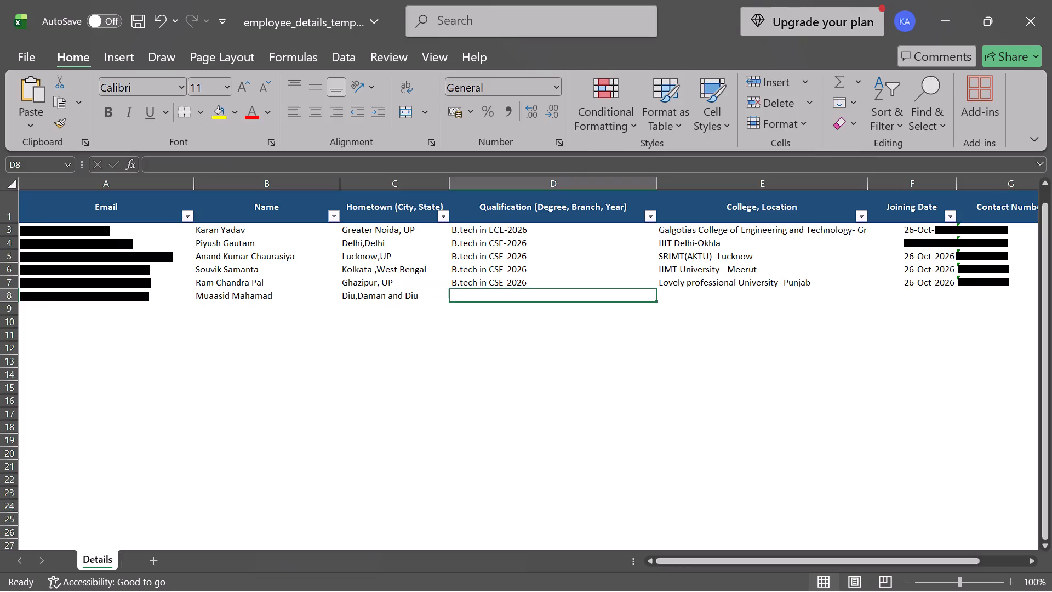
pyautogui.press('super+v')
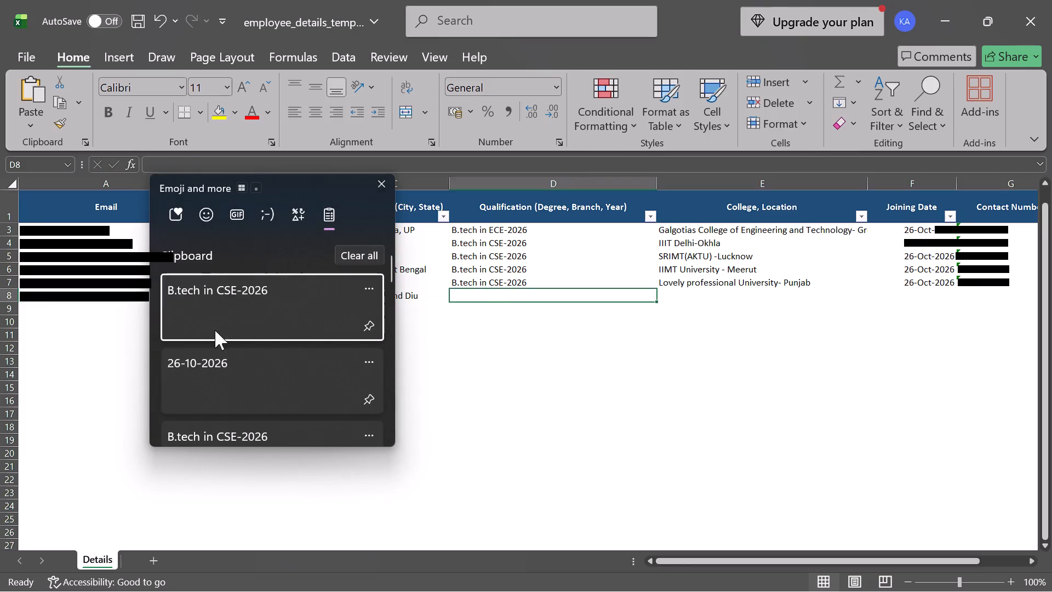
pyautogui.click(248, 311)
pyautogui.hotkey('ctrl', 'v')
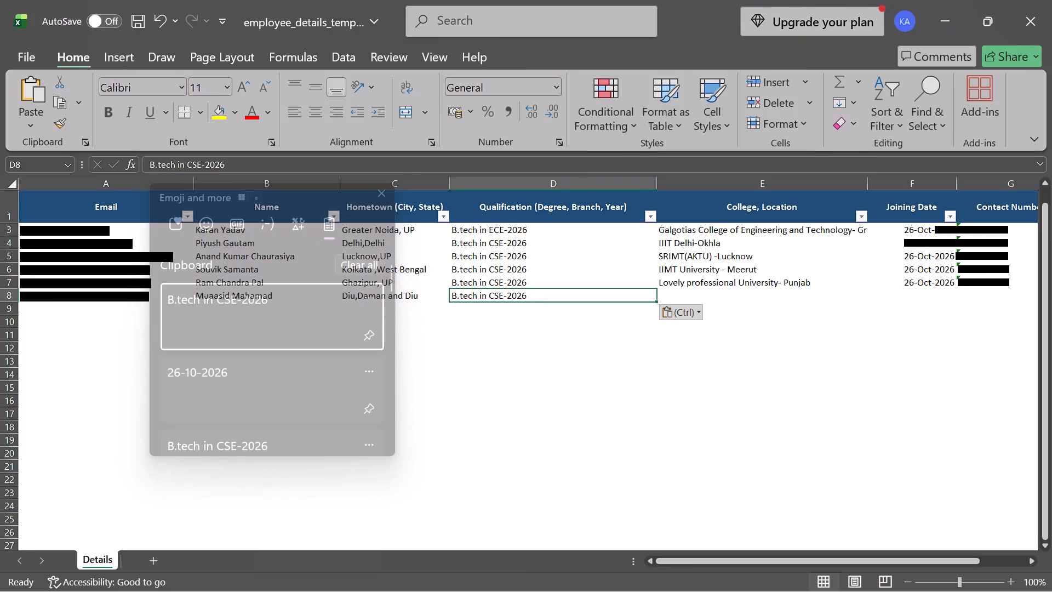
# Enter "Parul University - Braoda" as the seventh employee's college and location in cell E8.
pyautogui.click(704, 299)
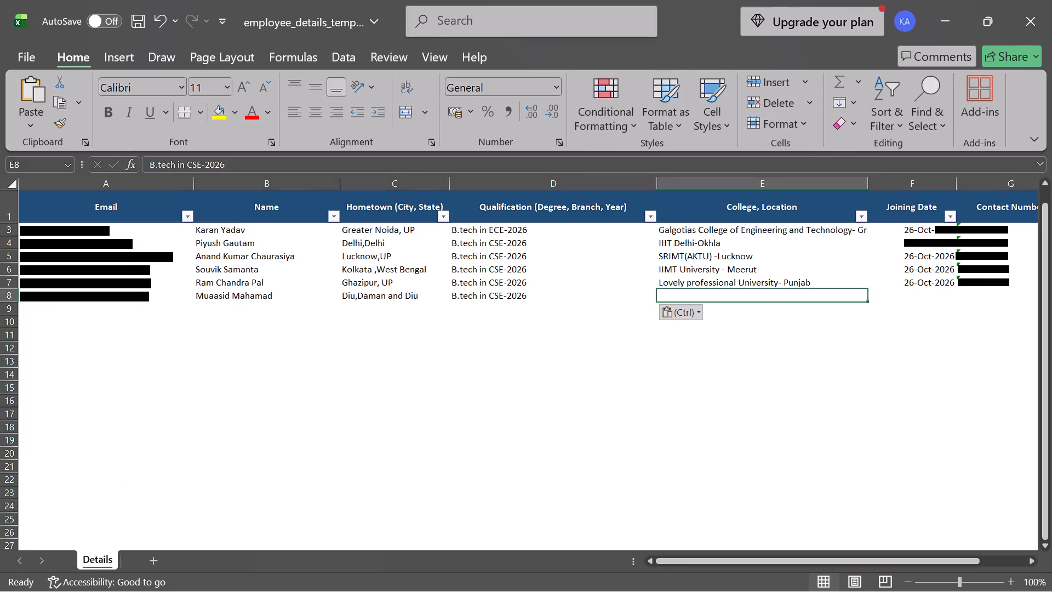
pyautogui.write('Parul University')
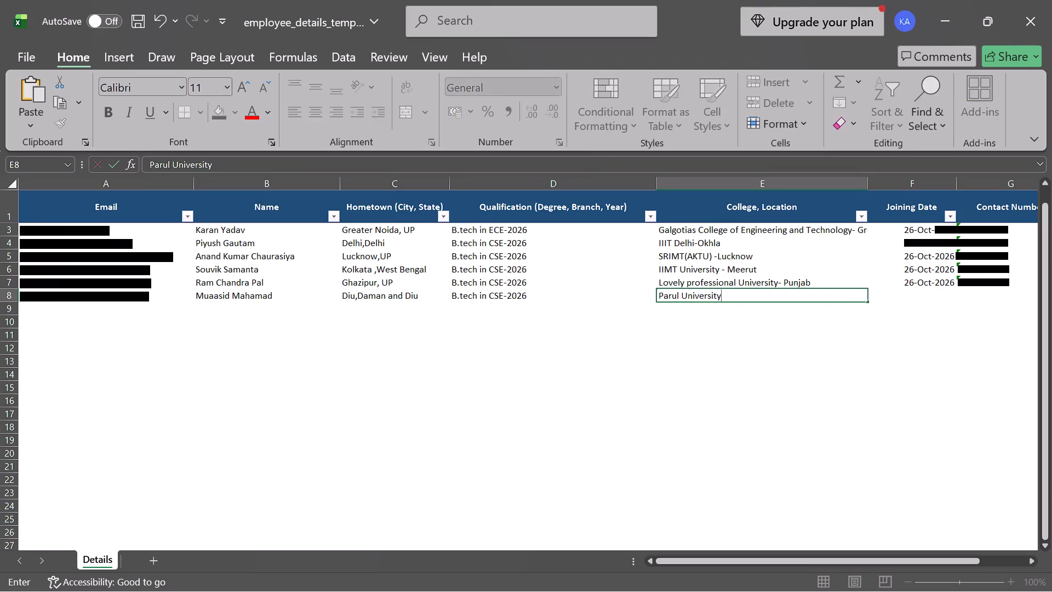
pyautogui.press('space')
pyautogui.write('-')
pyautogui.press('space')
pyautogui.write('Braoda')
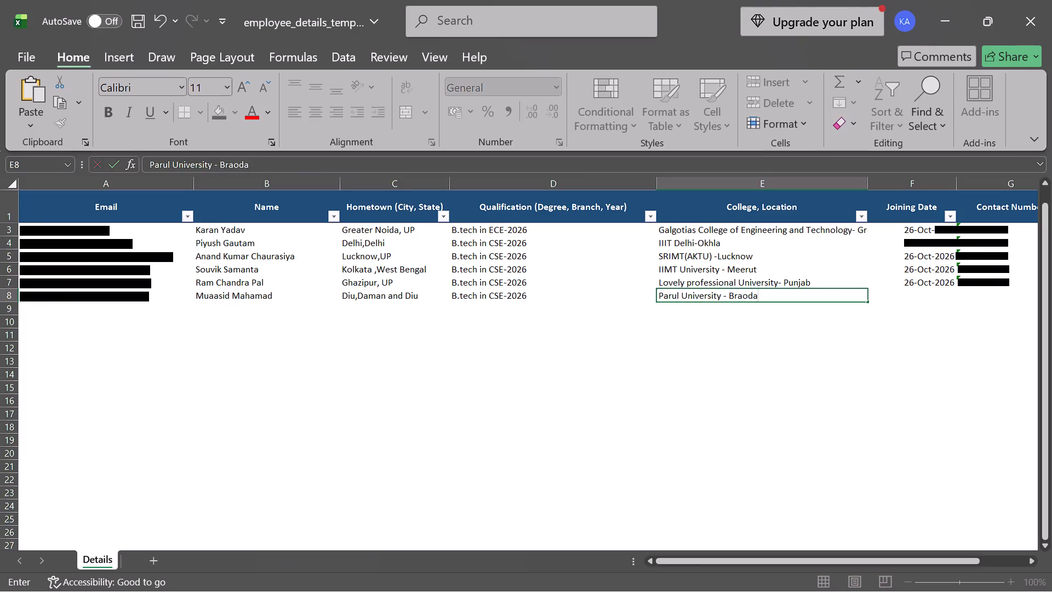
# Paste the joining date 26-10-2026 from the clipboard history into the seventh employee's cell F8.
pyautogui.click(922, 294)
pyautogui.press('super+v')
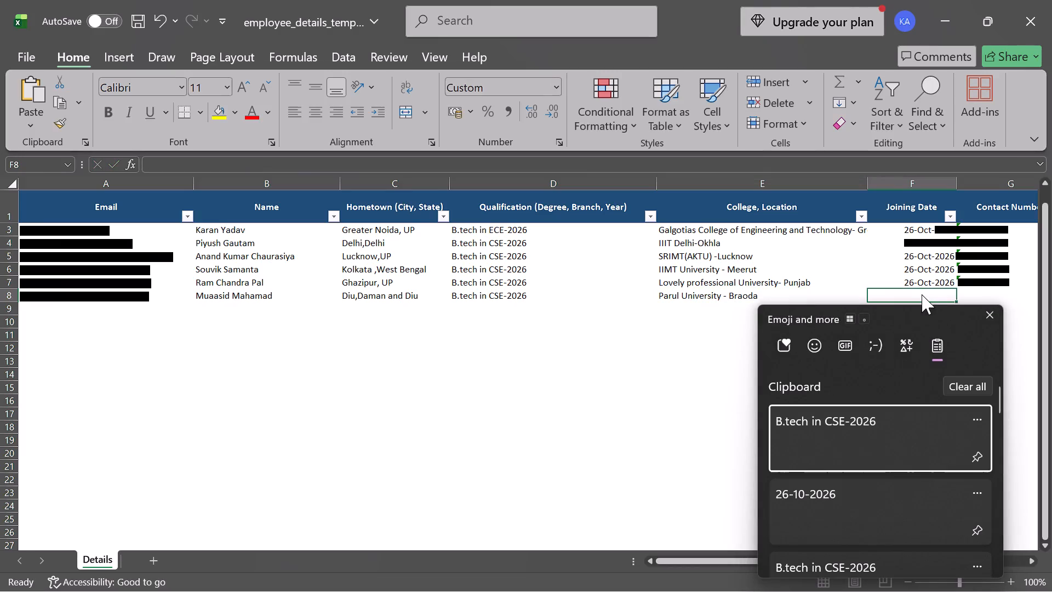
pyautogui.click(872, 498)
pyautogui.hotkey('ctrl', 'v')
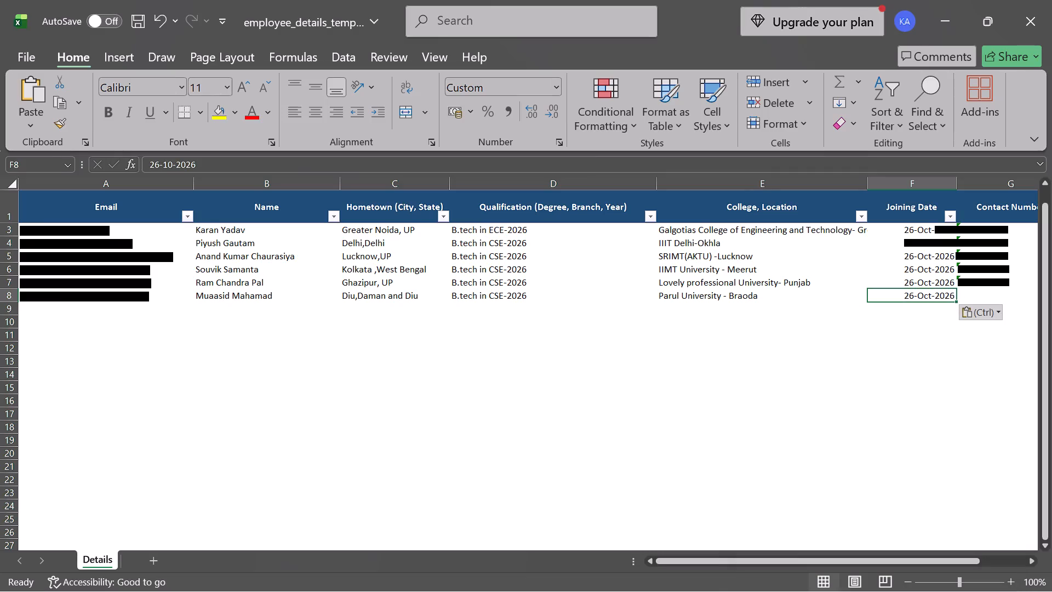
# Correct the spelling of the college location in cell E8 to "Baroda".
pyautogui.click(760, 298)
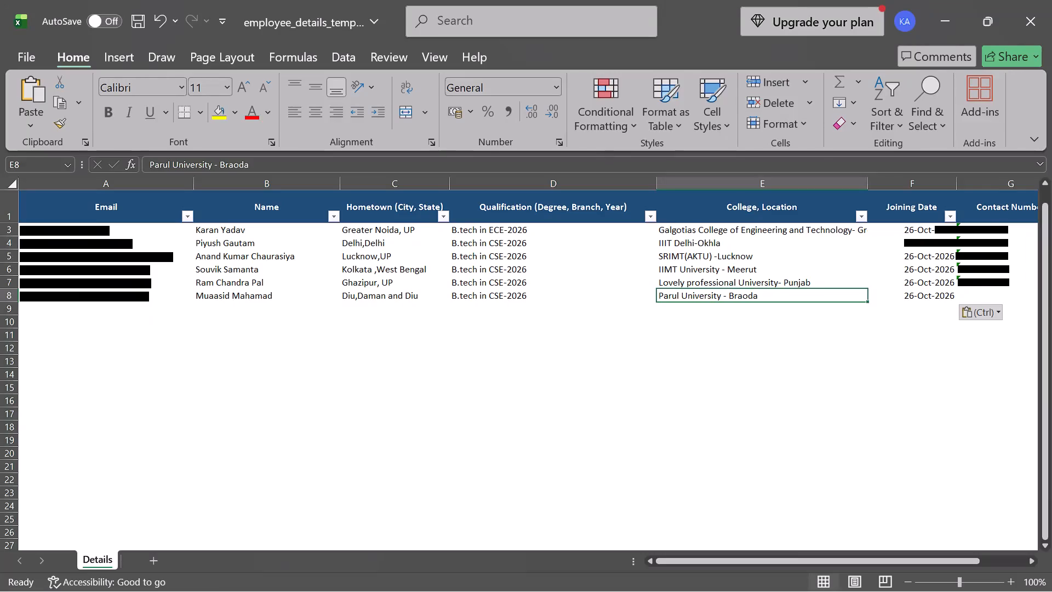
pyautogui.click(322, 164)
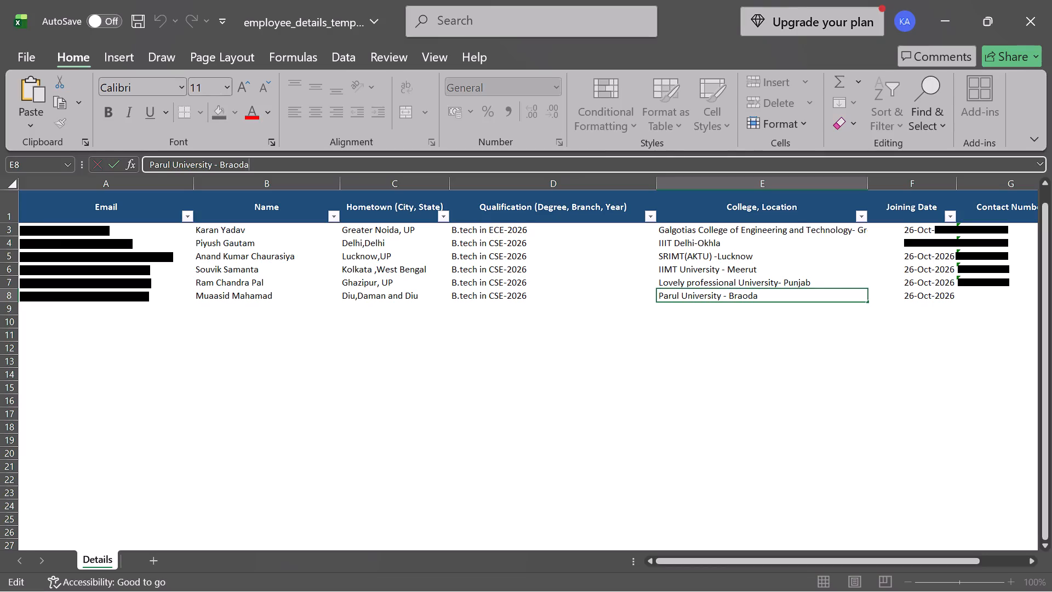
pyautogui.click(232, 165)
pyautogui.press('BackSpace')
pyautogui.press('BackSpace')
pyautogui.press('r')
pyautogui.press('BackSpace')
pyautogui.write('ar')
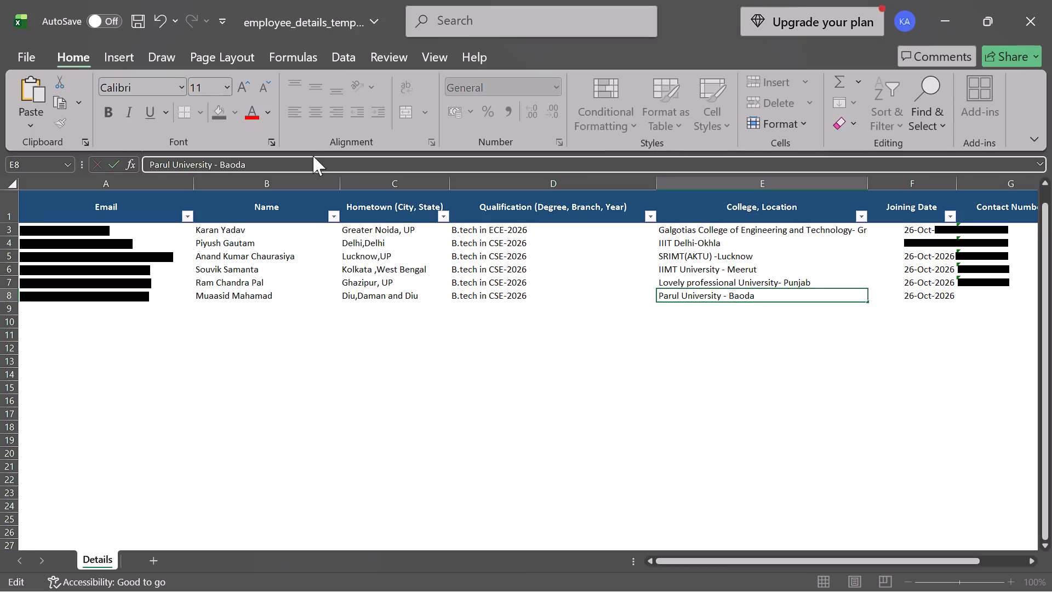
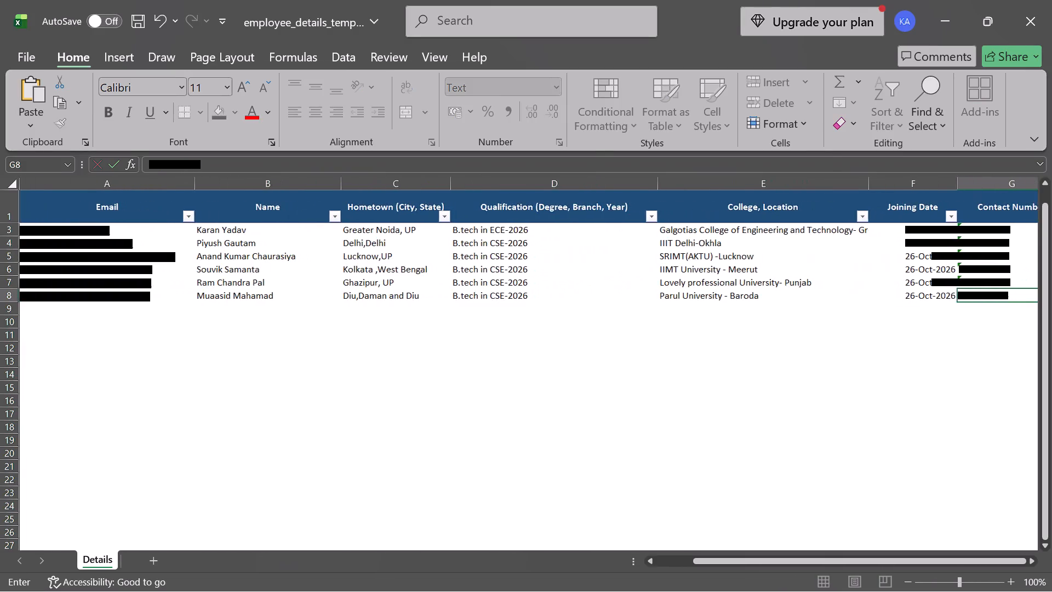
# Enter the eighth employee's email address in cell A9 of the Email column.
pyautogui.click(115, 312)
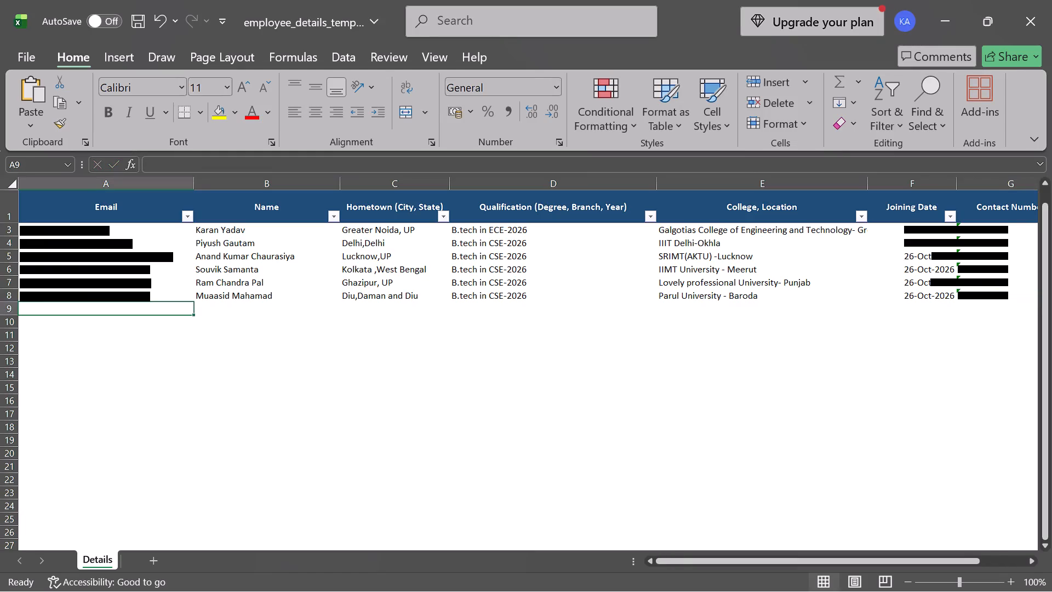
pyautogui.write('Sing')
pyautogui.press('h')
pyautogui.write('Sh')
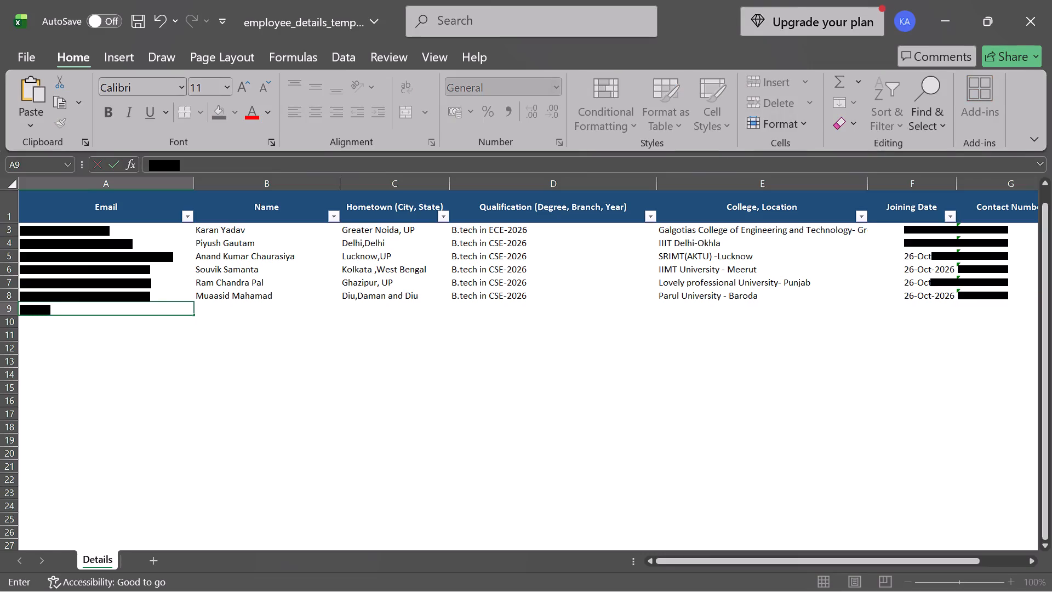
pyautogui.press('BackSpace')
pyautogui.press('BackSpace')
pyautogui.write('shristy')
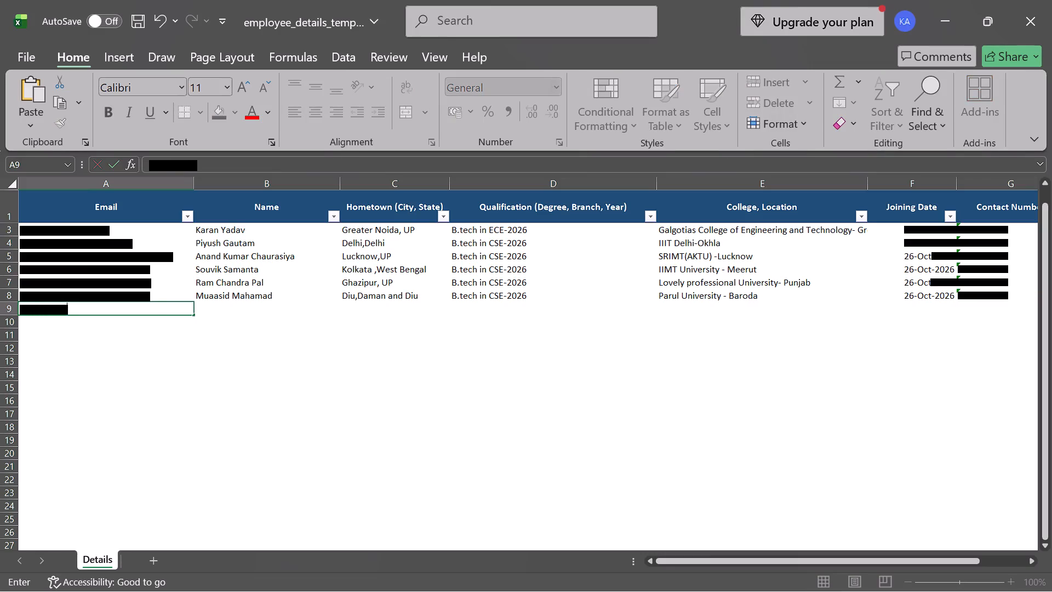
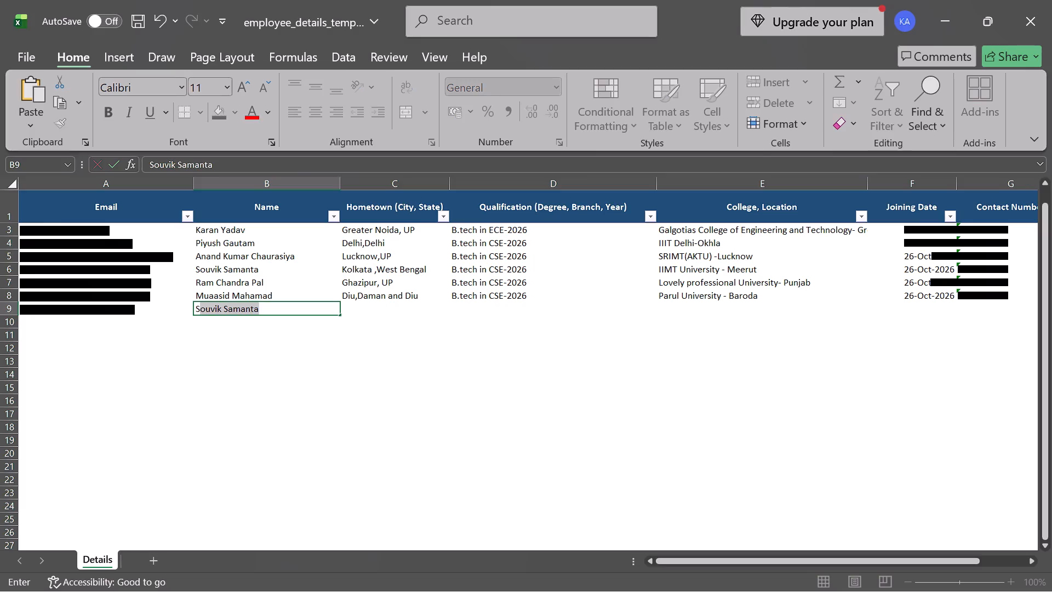
# Enter the employee's name in cell B9 and the hometown Lucknow,UP in cell C9.
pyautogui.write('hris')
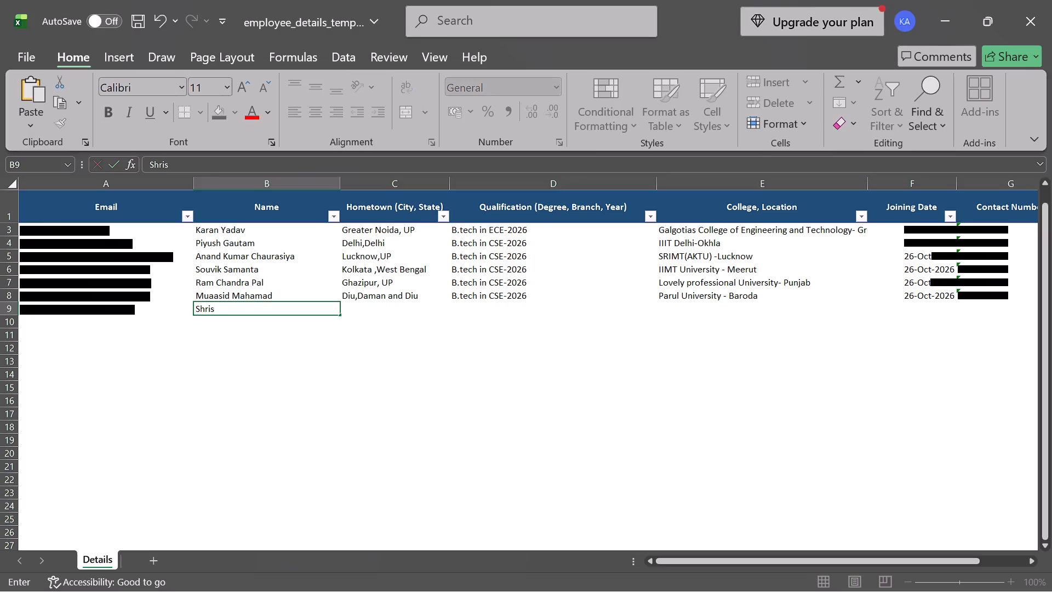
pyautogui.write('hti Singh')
pyautogui.click(385, 310)
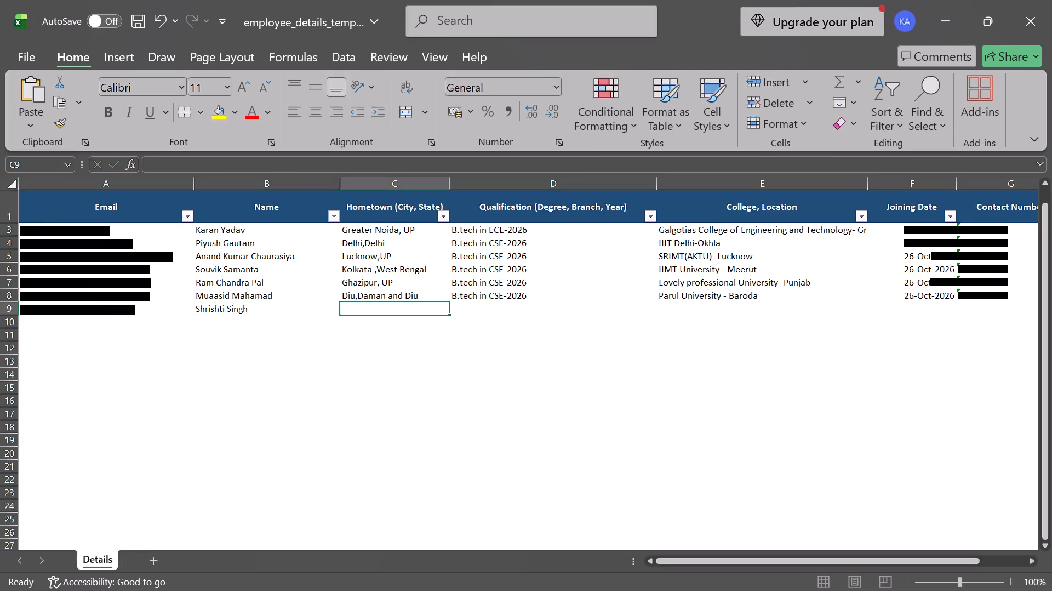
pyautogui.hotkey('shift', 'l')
pyautogui.press('Tab')
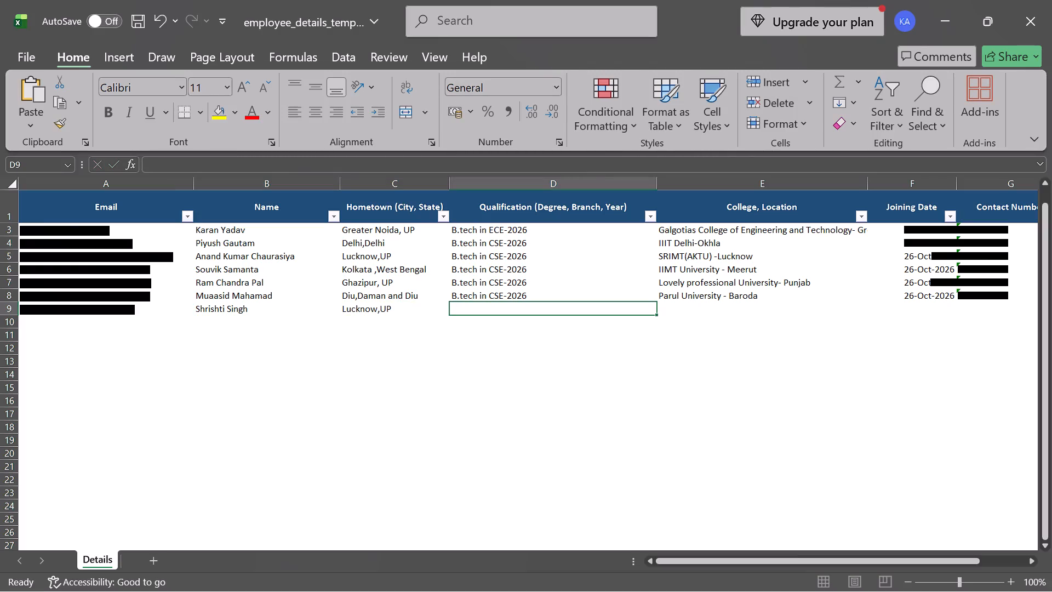
# Fill row 9 with the qualification B.tech in CSE-2026 from the clipboard history and the college SRIMT(AKTU) -Lucknow.
pyautogui.press('super+v')
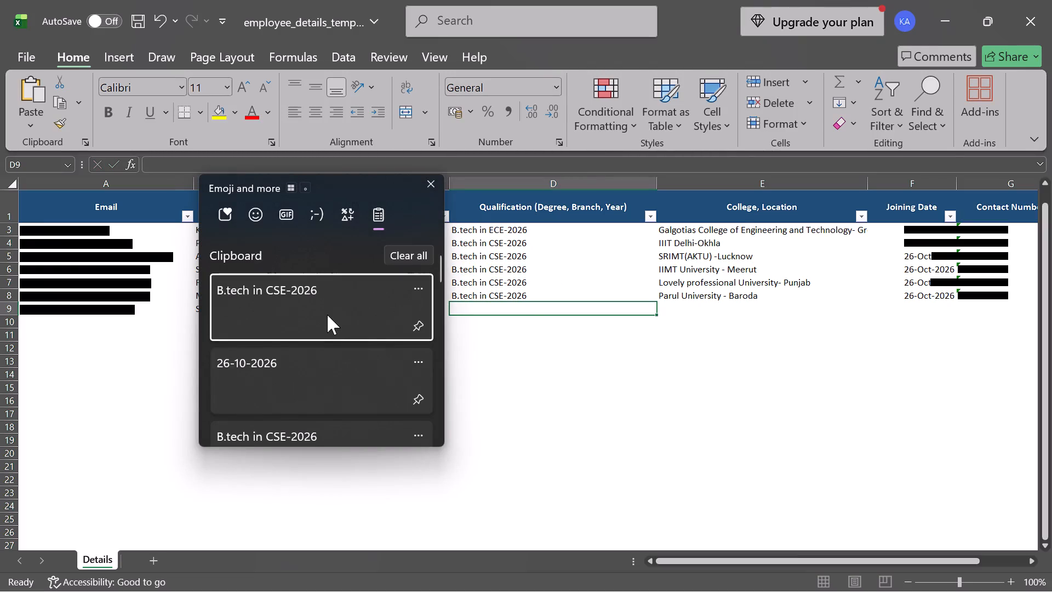
pyautogui.click(321, 314)
pyautogui.hotkey('ctrl', 'v')
pyautogui.click(714, 308)
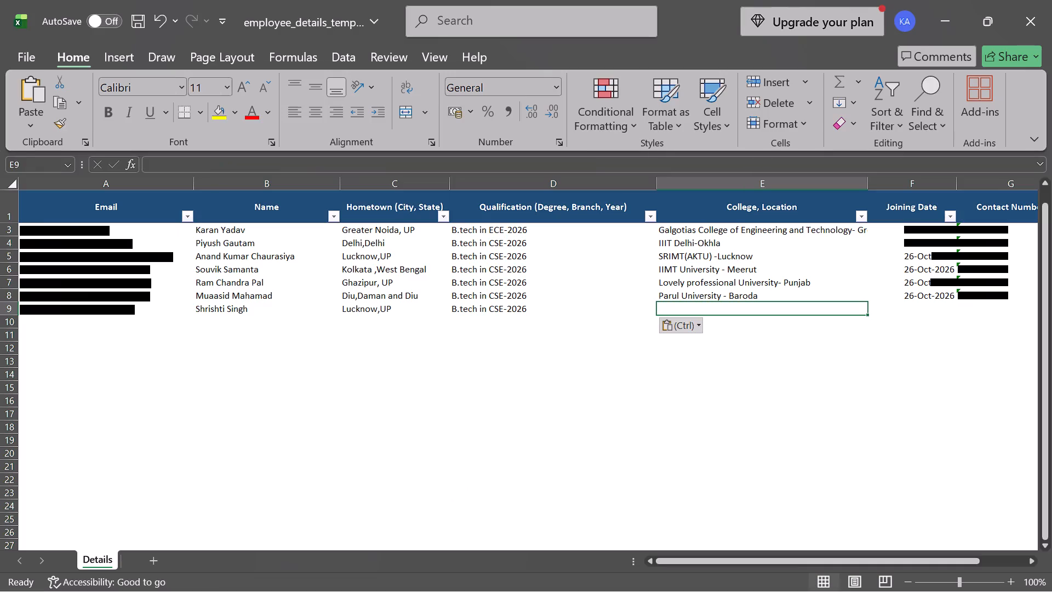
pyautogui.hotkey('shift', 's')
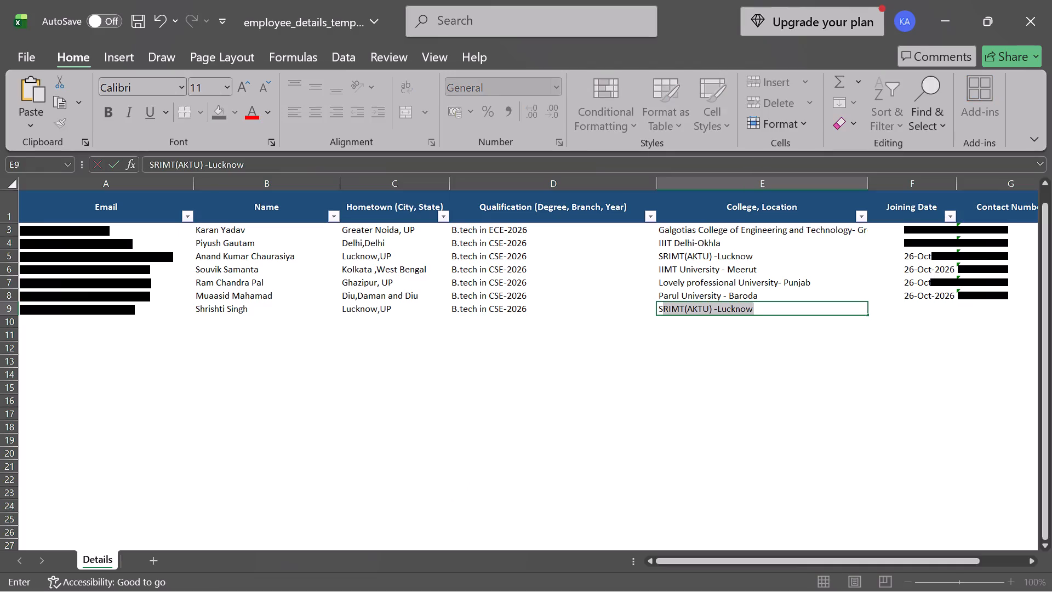
pyautogui.press('Tab')
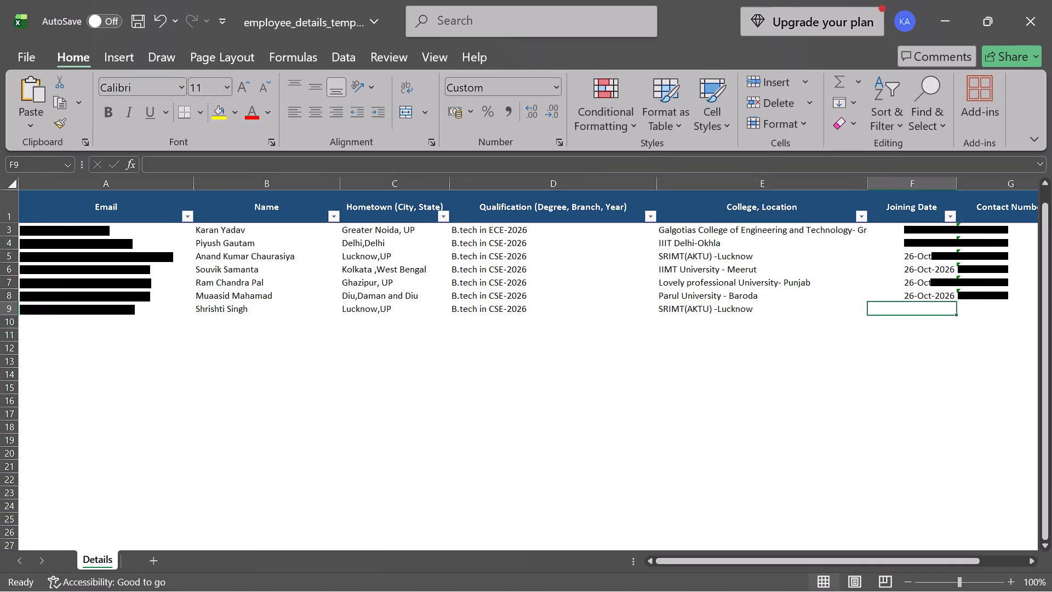
# Open the clipboard history to fill the Joining Date in cell F9.
pyautogui.press('super+v')
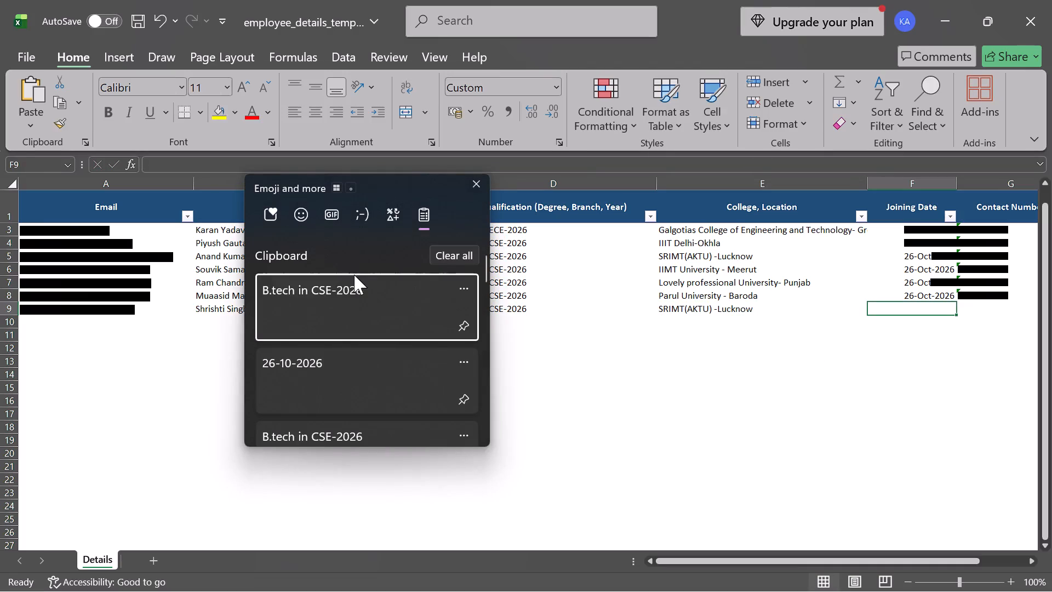
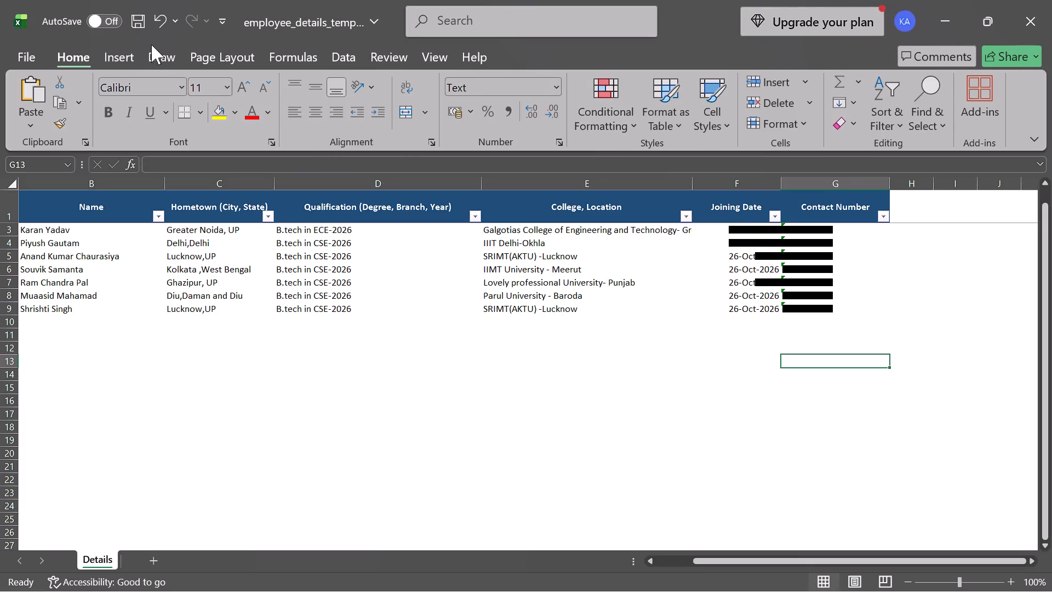
# Save the employee_details_template workbook.
pyautogui.click(137, 25)
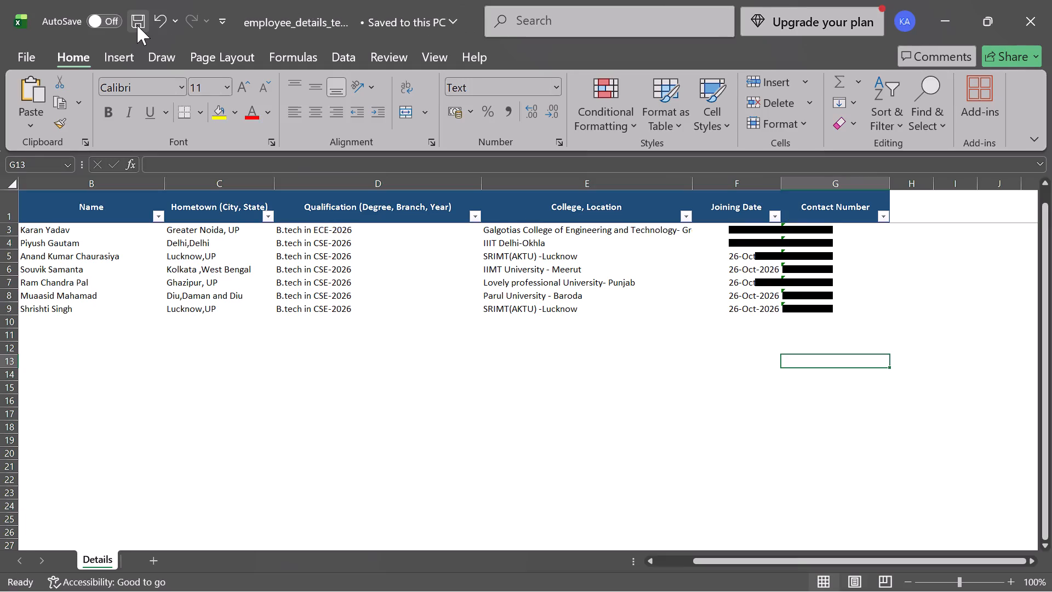
pyautogui.hotkey('ctrl', 's')
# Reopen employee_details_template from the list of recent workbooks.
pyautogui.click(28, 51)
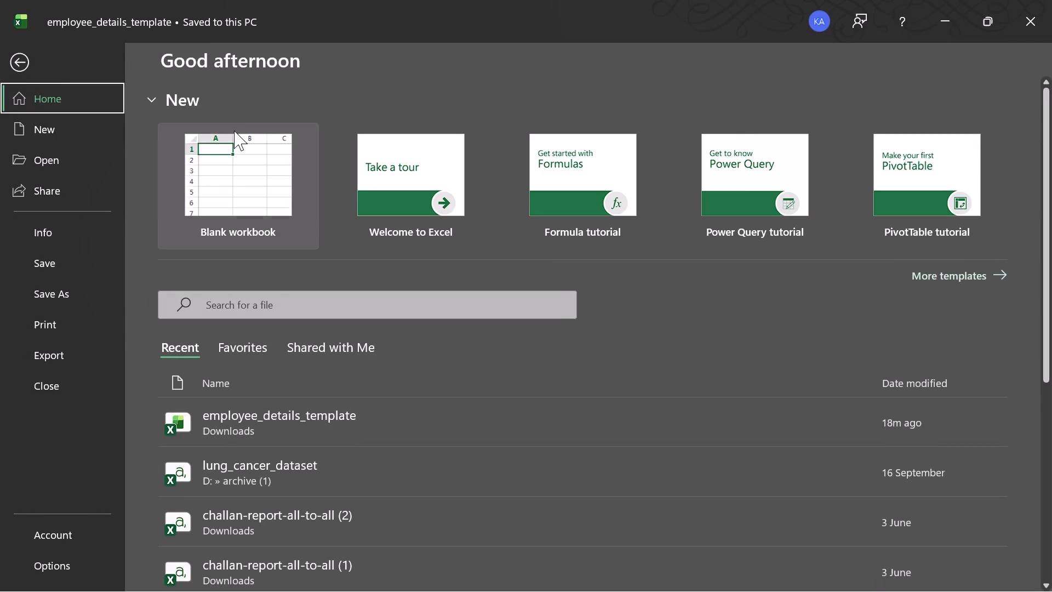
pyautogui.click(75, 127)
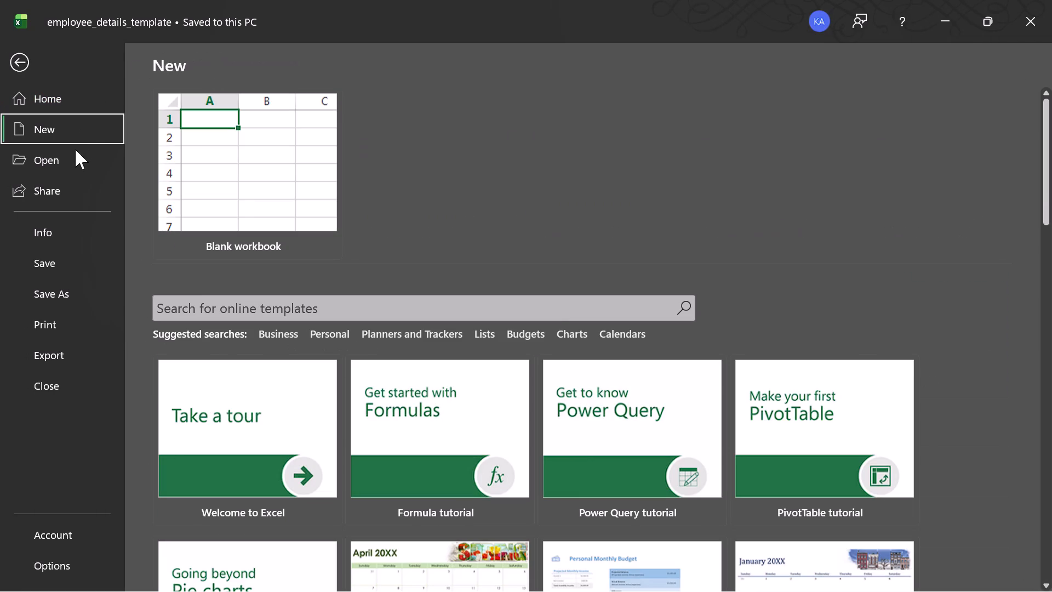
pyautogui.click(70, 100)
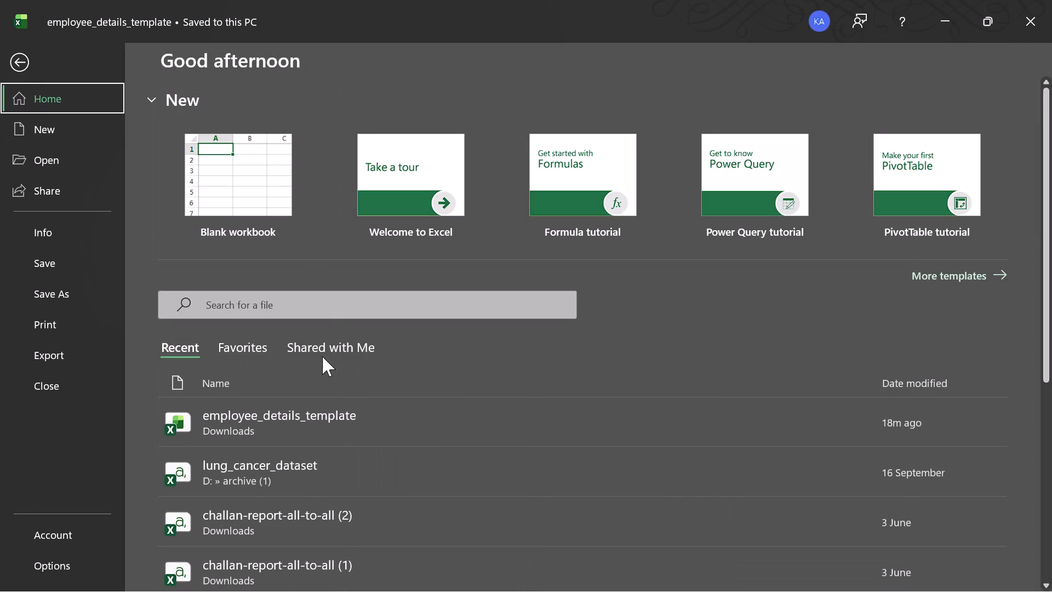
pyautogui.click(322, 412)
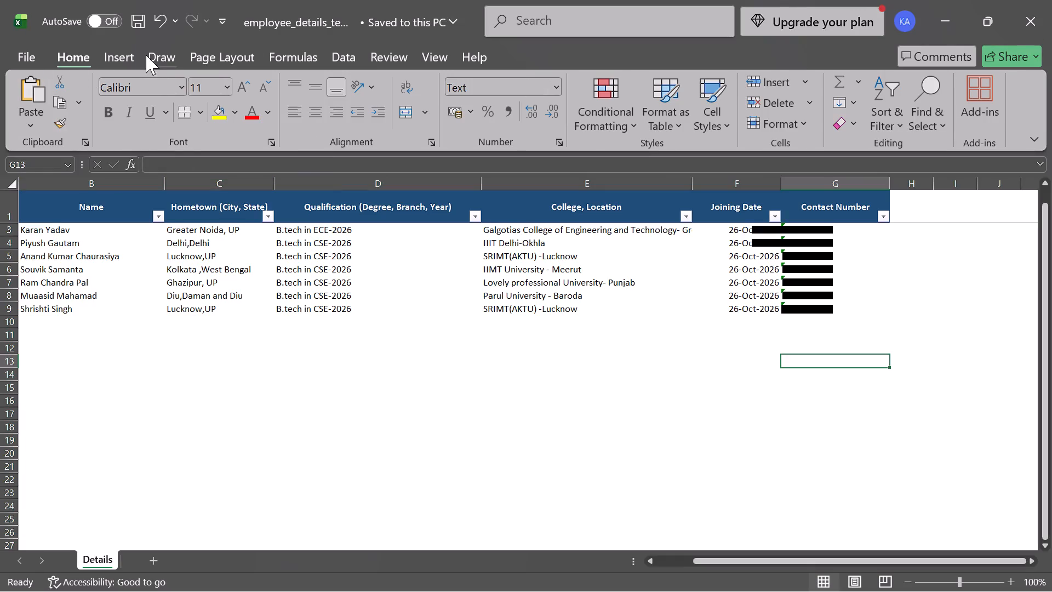
# Check the workbook's file name and save location.
pyautogui.click(297, 27)
pyautogui.click(297, 27)
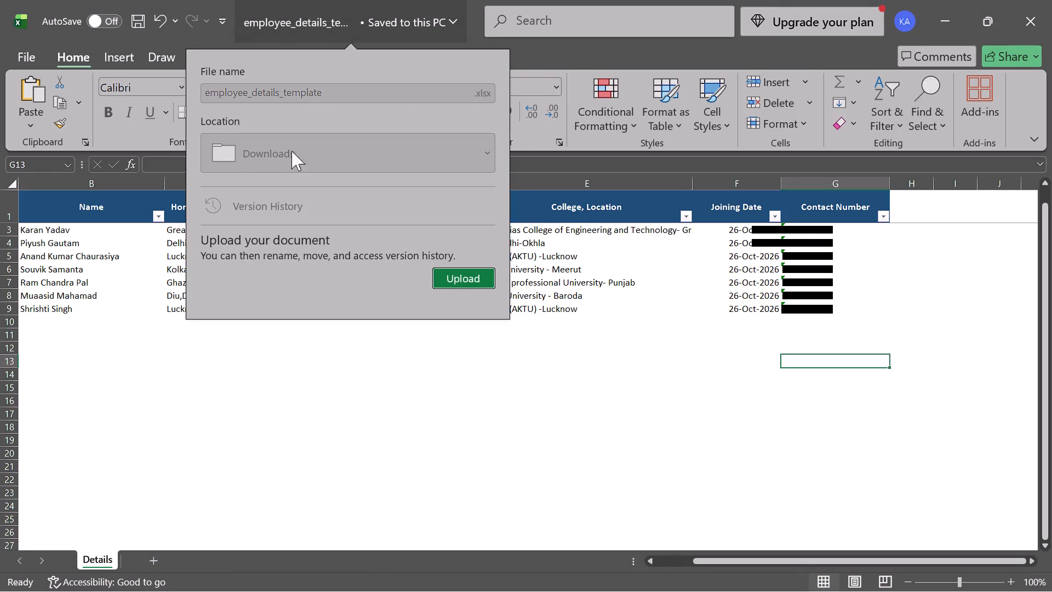
pyautogui.click(395, 157)
pyautogui.click(143, 21)
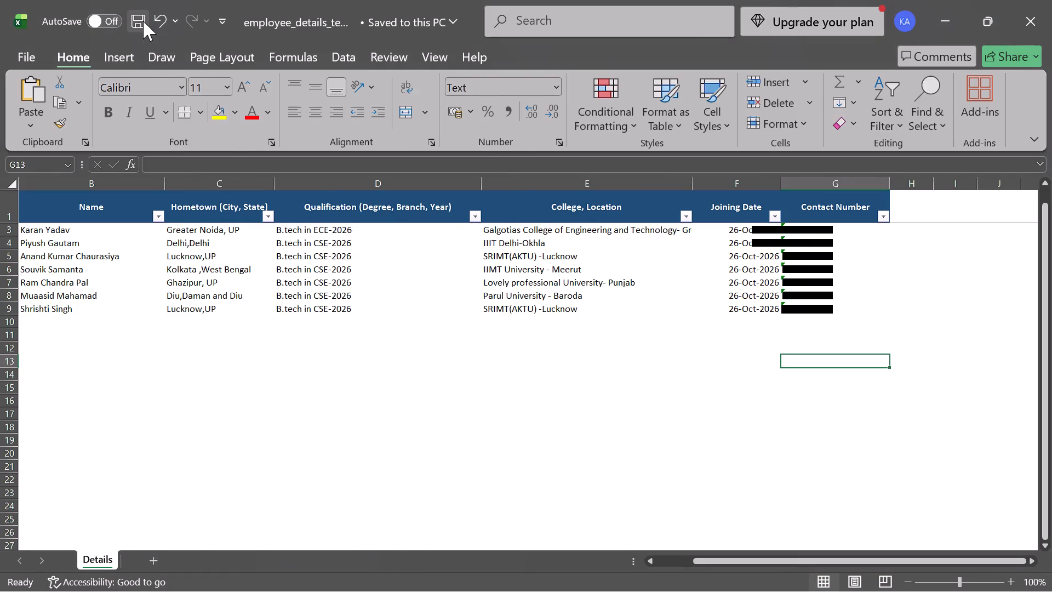
pyautogui.click(427, 22)
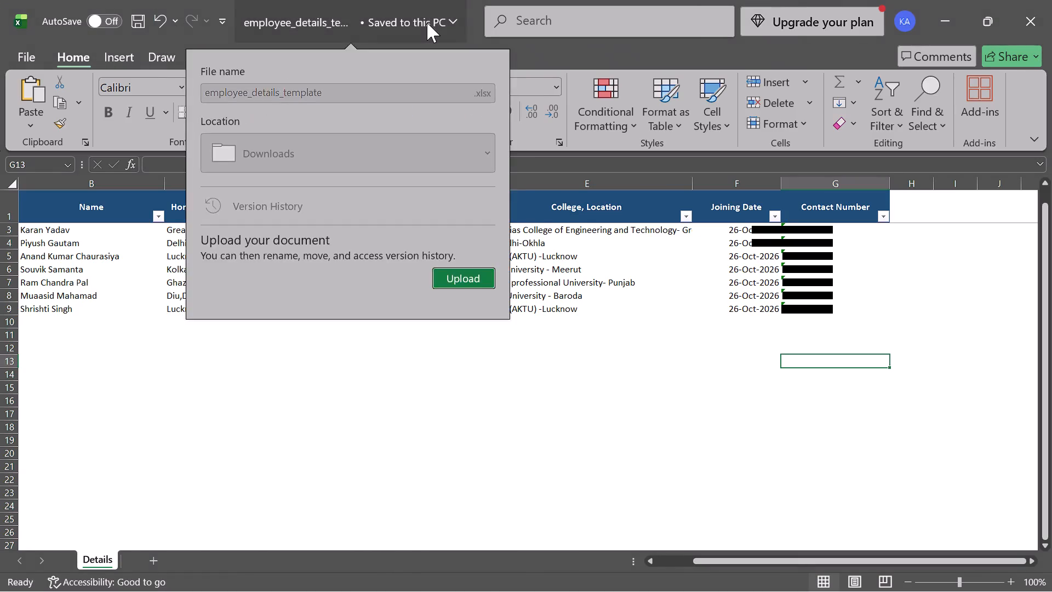
pyautogui.click(427, 22)
pyautogui.click(644, 384)
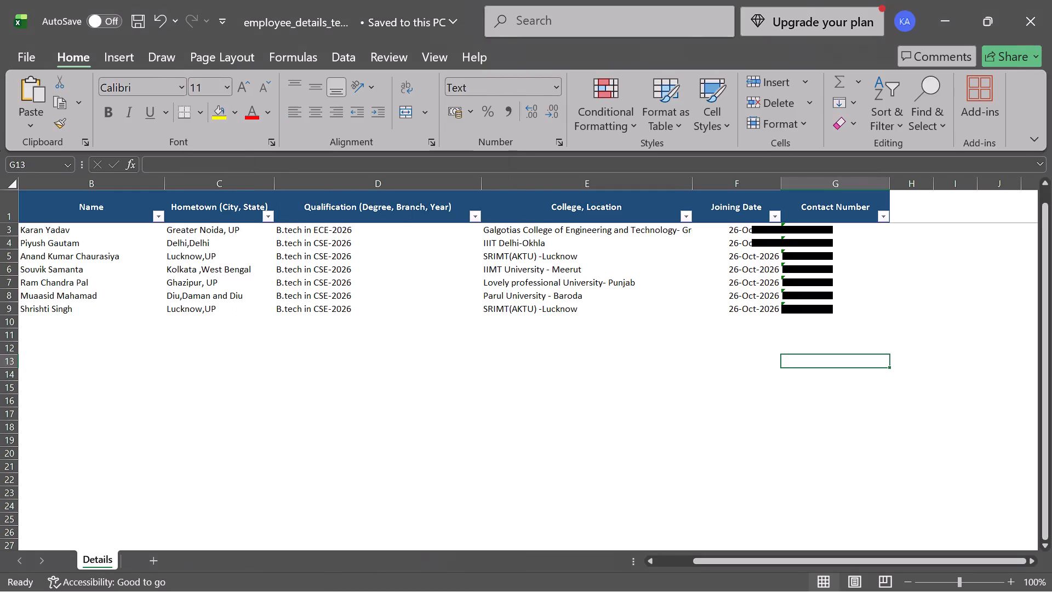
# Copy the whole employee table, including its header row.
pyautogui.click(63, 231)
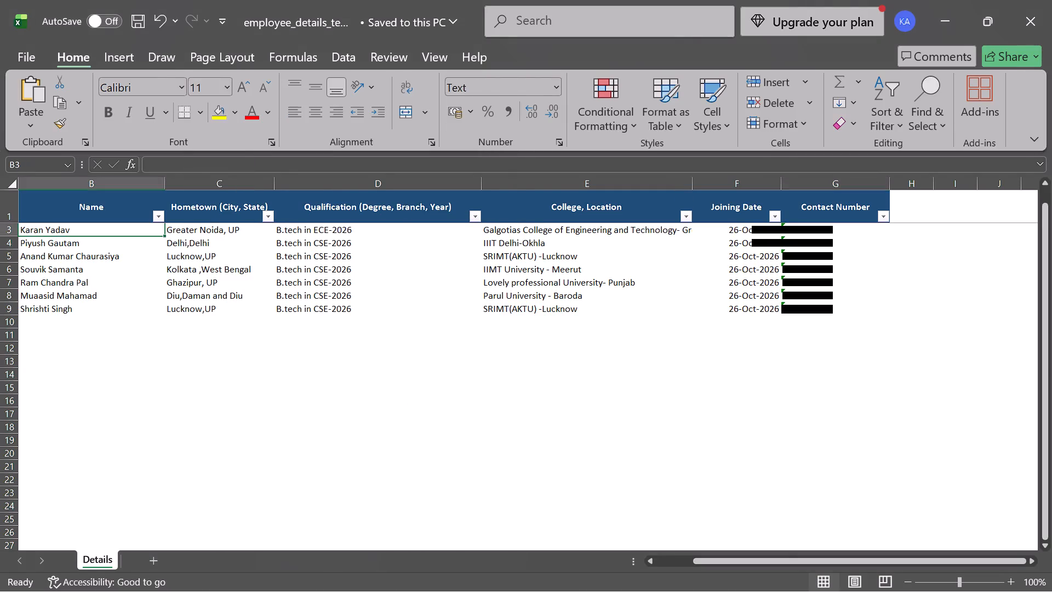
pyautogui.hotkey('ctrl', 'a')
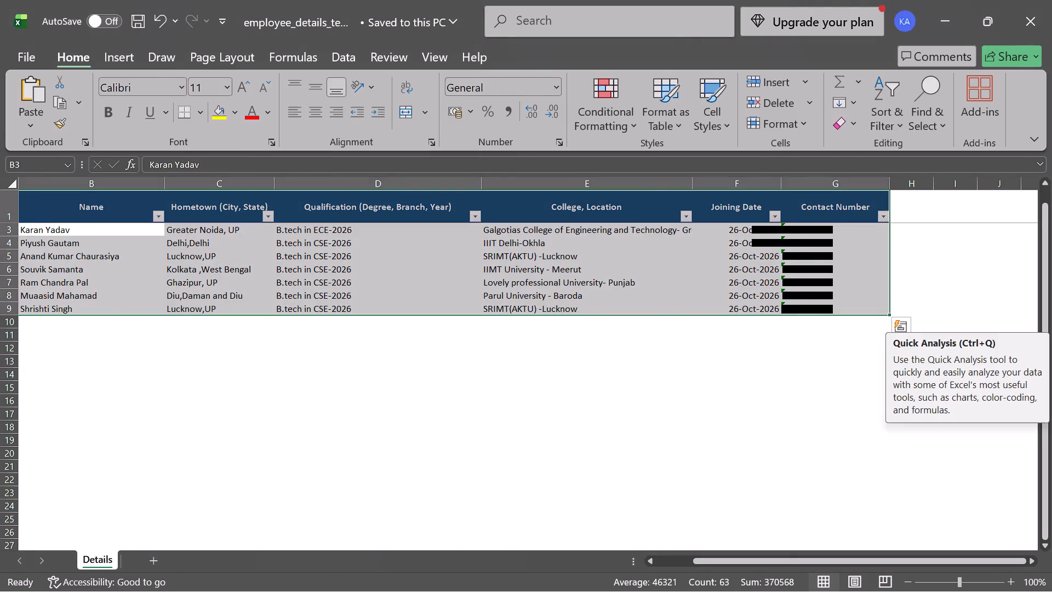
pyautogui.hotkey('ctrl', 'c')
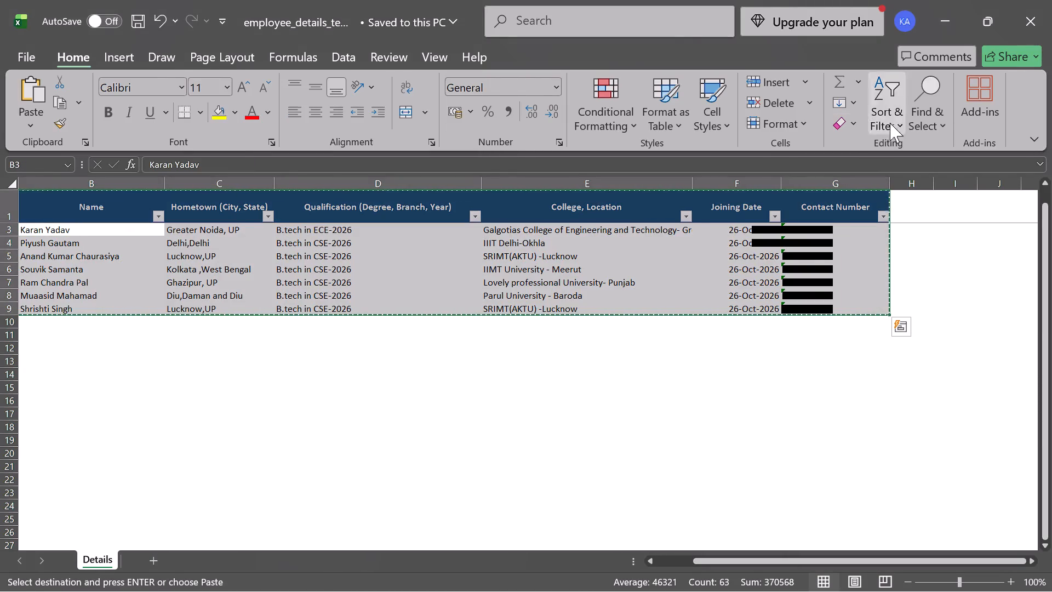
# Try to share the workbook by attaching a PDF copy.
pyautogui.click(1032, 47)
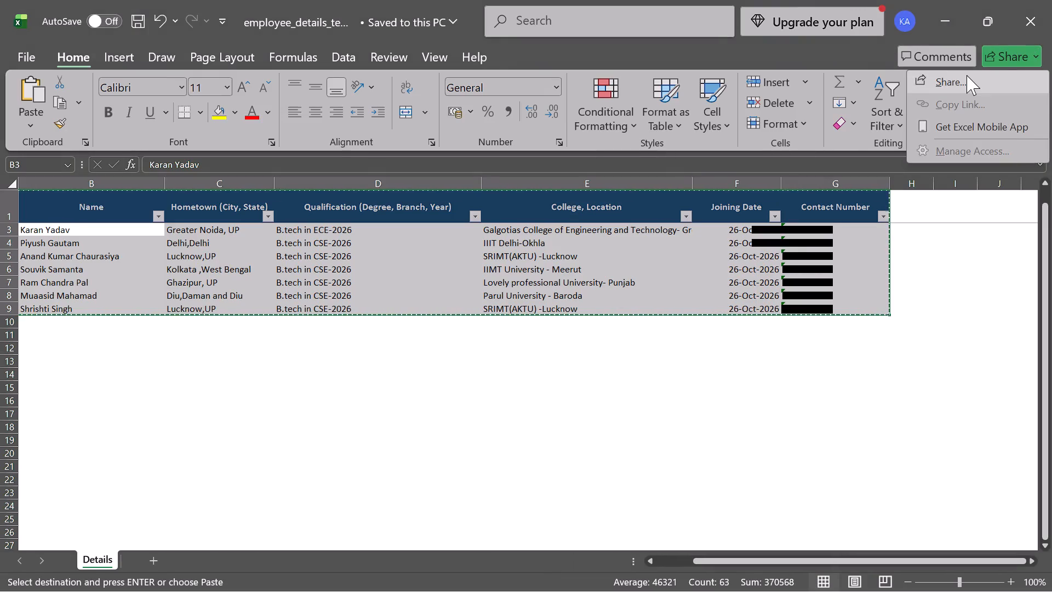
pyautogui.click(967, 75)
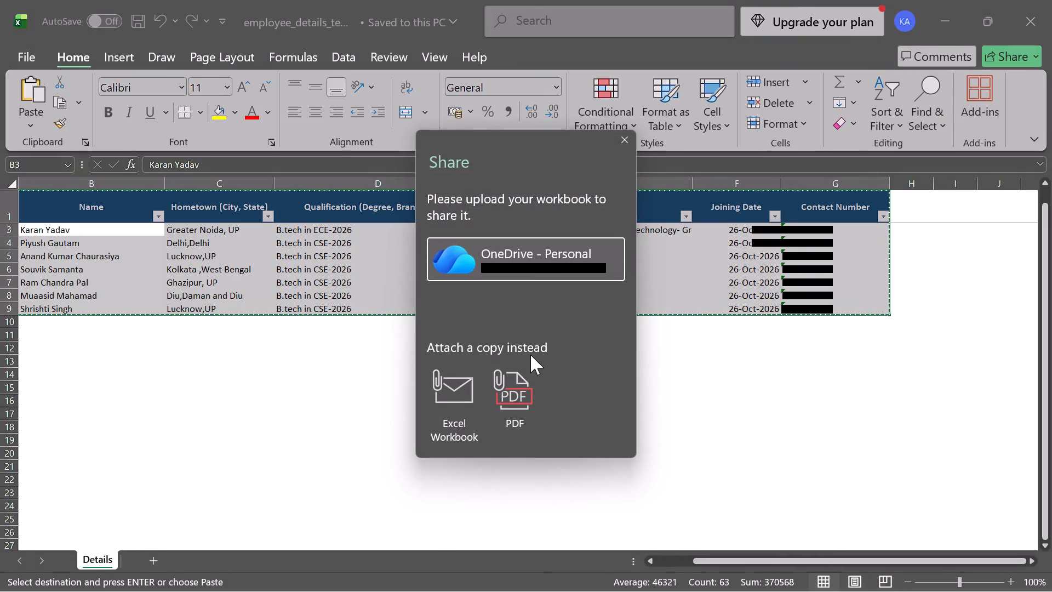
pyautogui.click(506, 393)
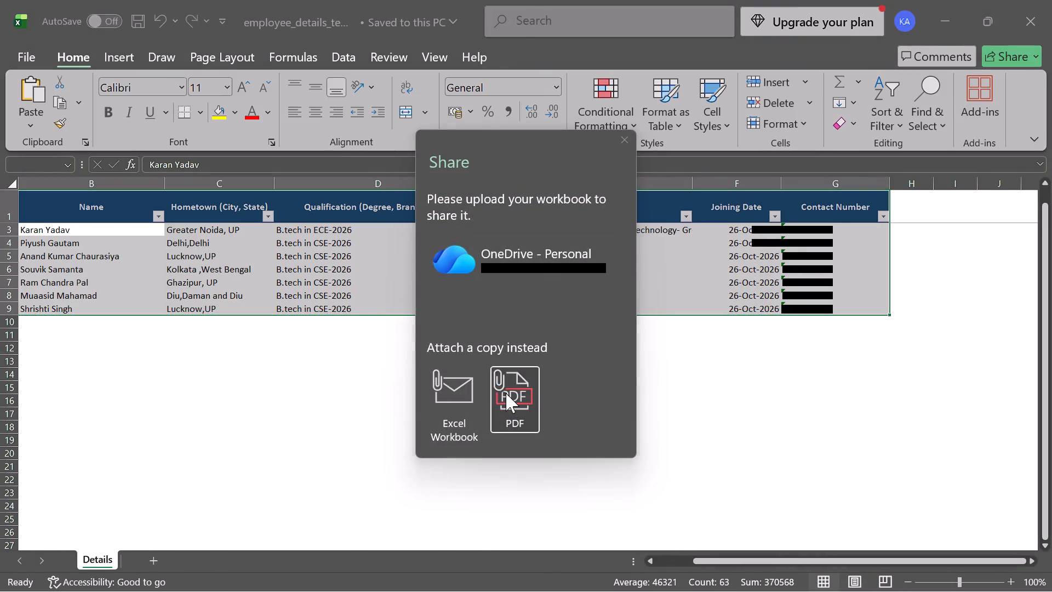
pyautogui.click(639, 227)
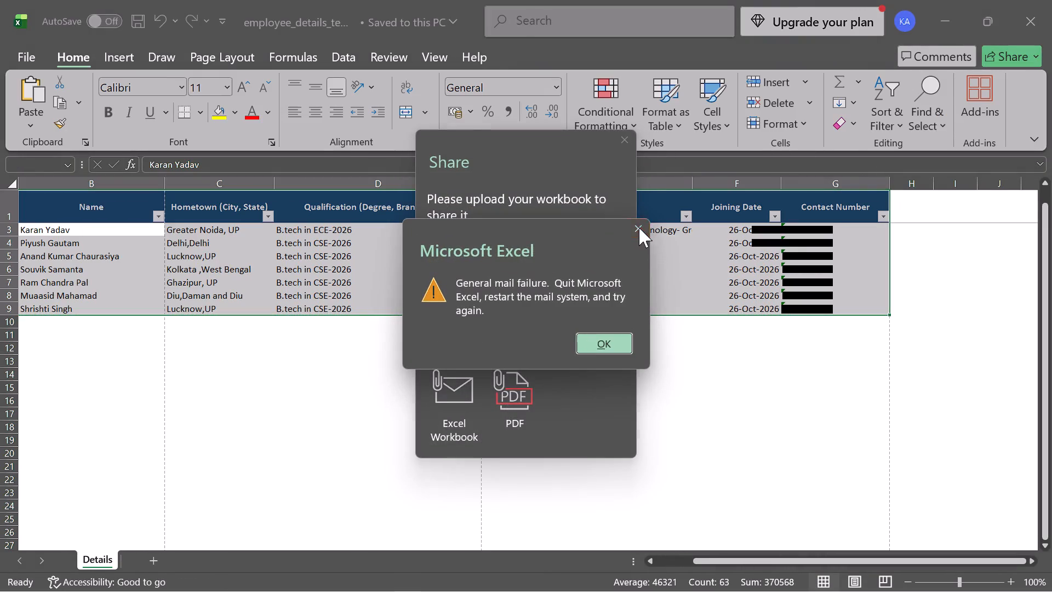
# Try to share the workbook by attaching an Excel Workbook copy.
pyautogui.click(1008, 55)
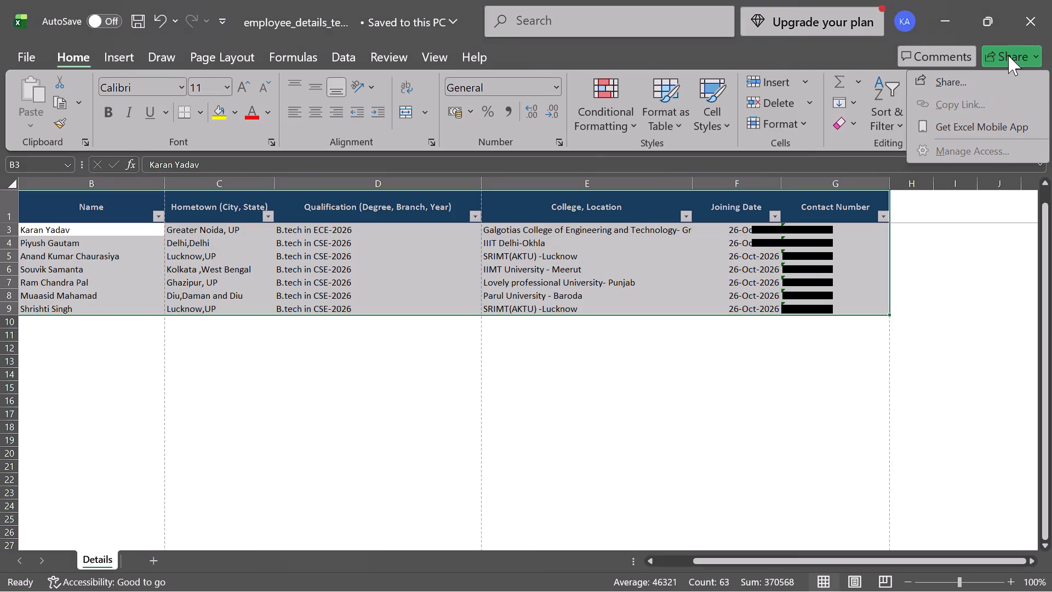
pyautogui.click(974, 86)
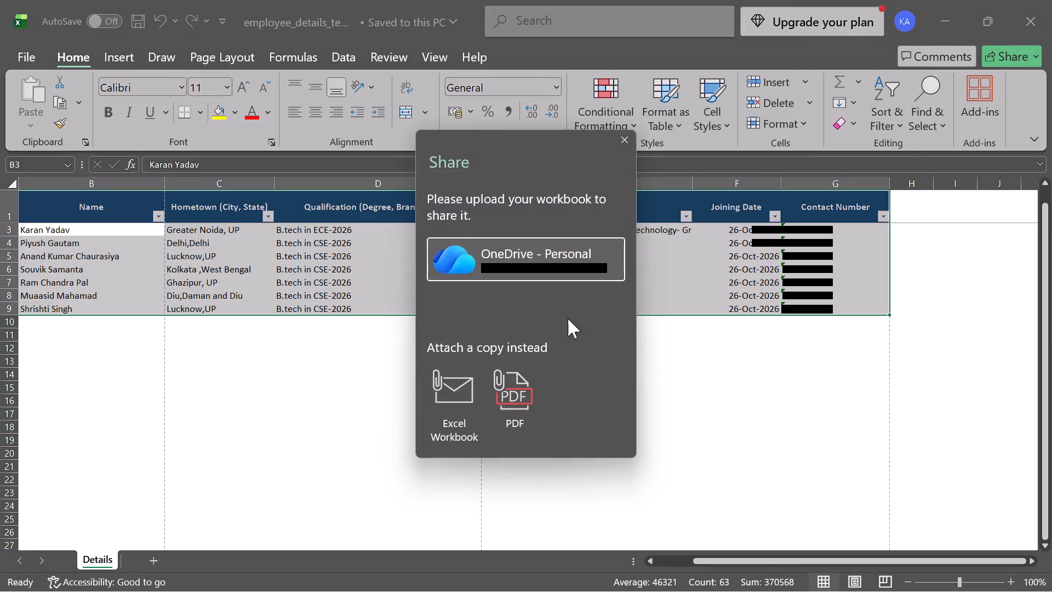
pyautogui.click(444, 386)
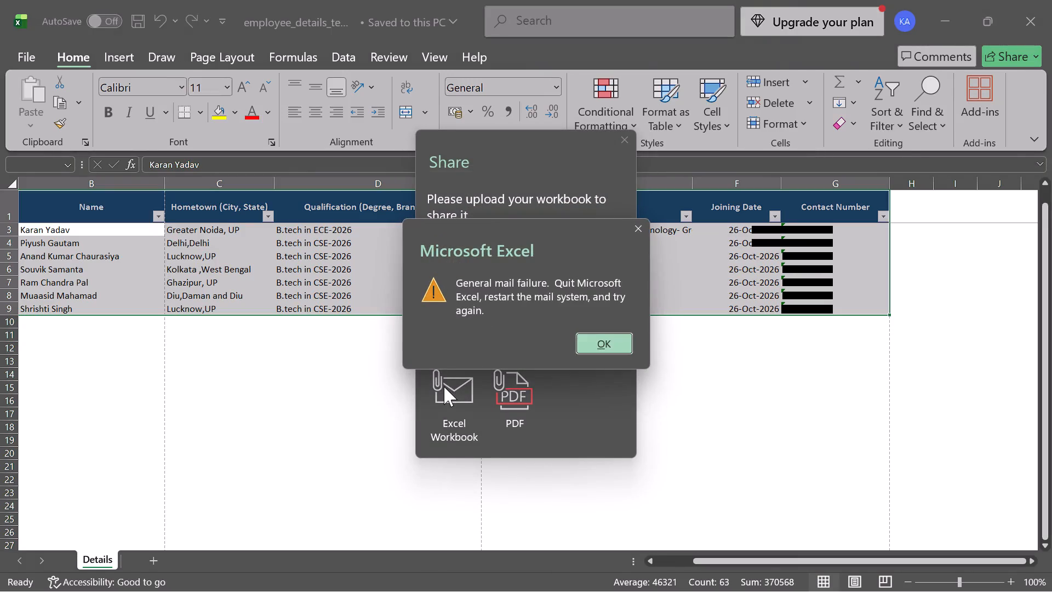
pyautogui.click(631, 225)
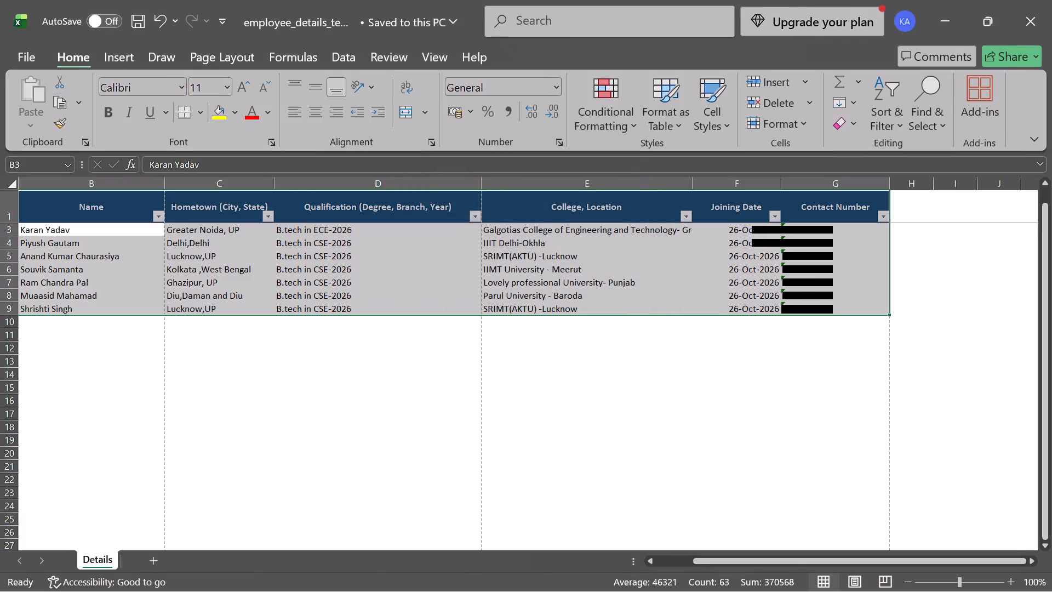
# Upload the workbook to the personal OneDrive for sharing and close the Share dialog.
pyautogui.click(1015, 49)
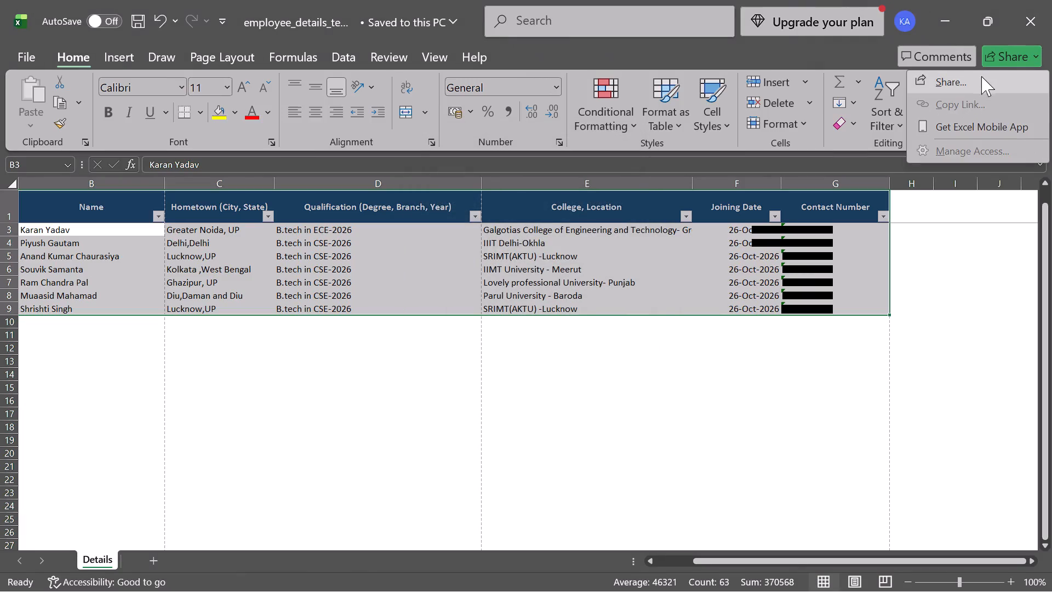
pyautogui.click(970, 77)
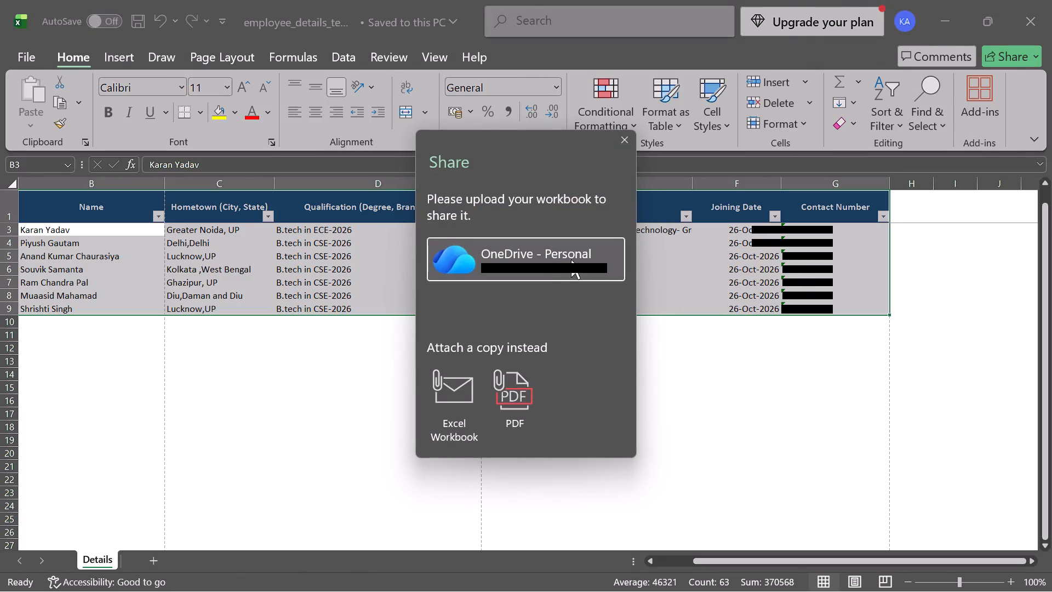
pyautogui.click(548, 266)
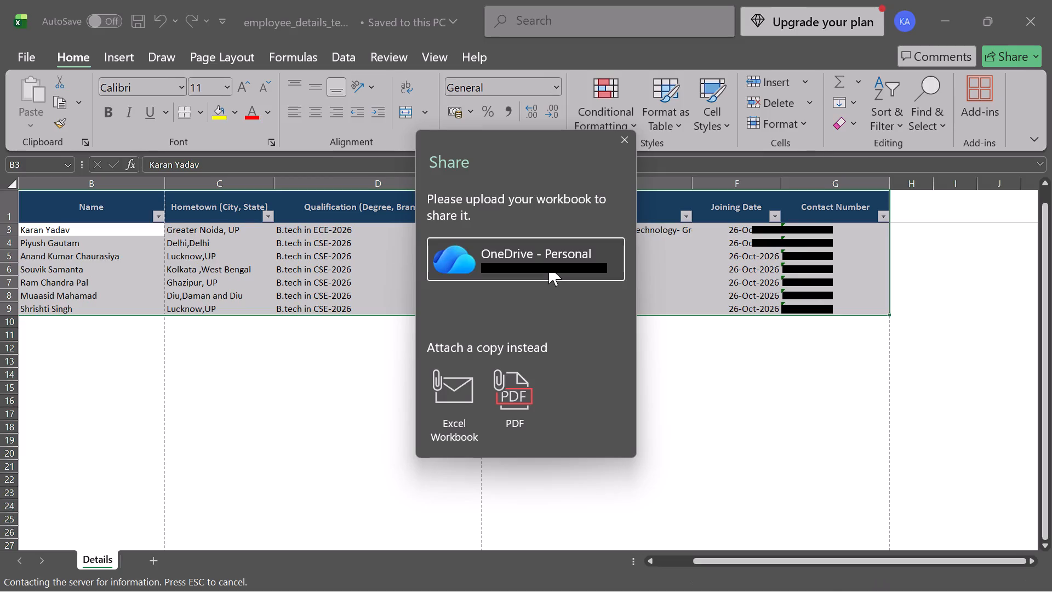
pyautogui.click(1015, 171)
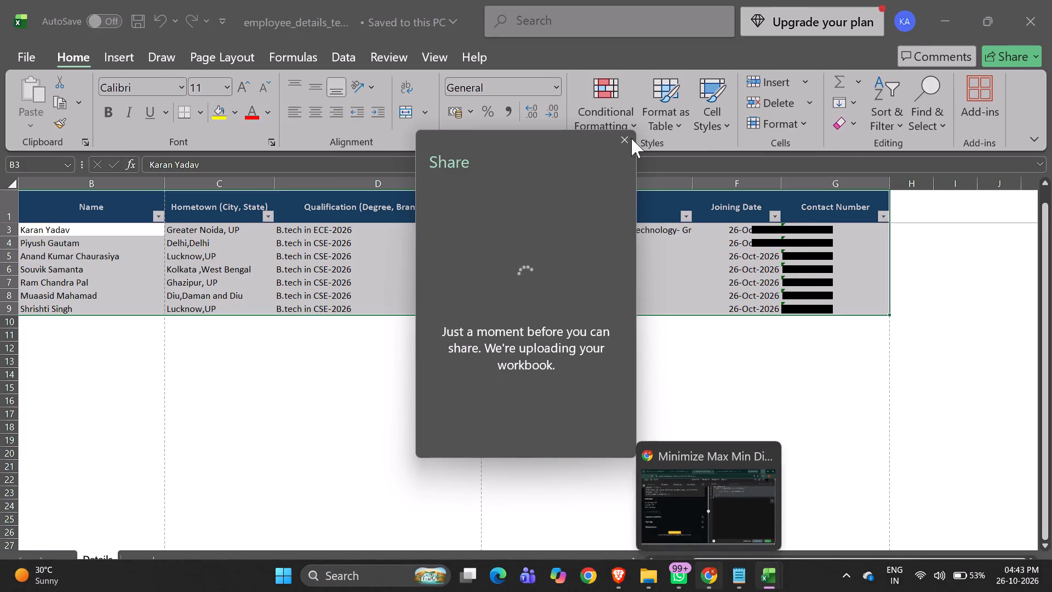
pyautogui.click(627, 138)
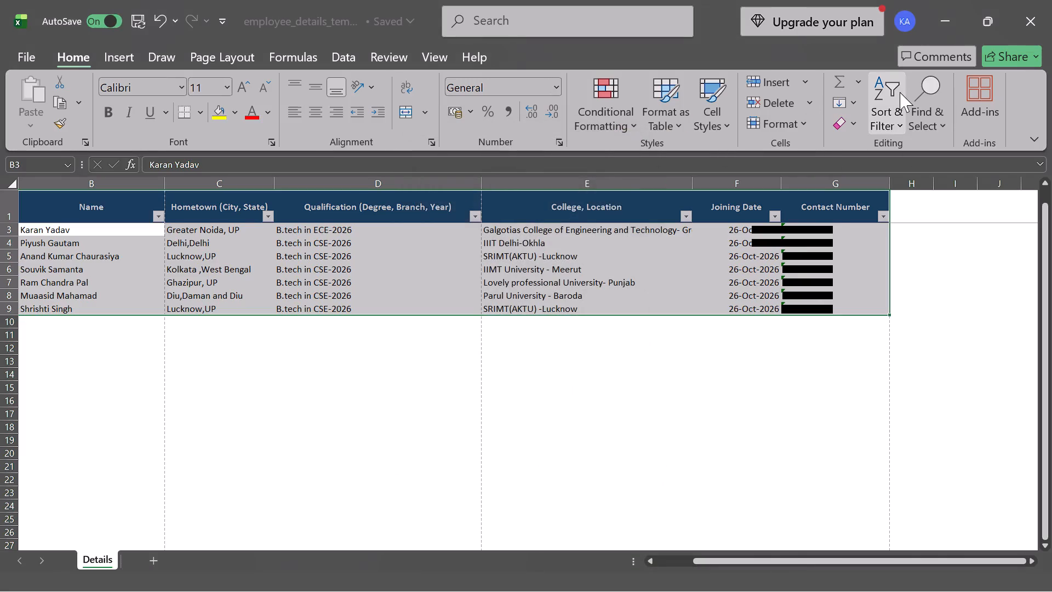
pyautogui.click(940, 2)
pyautogui.click(940, 2)
pyautogui.click(940, 2)
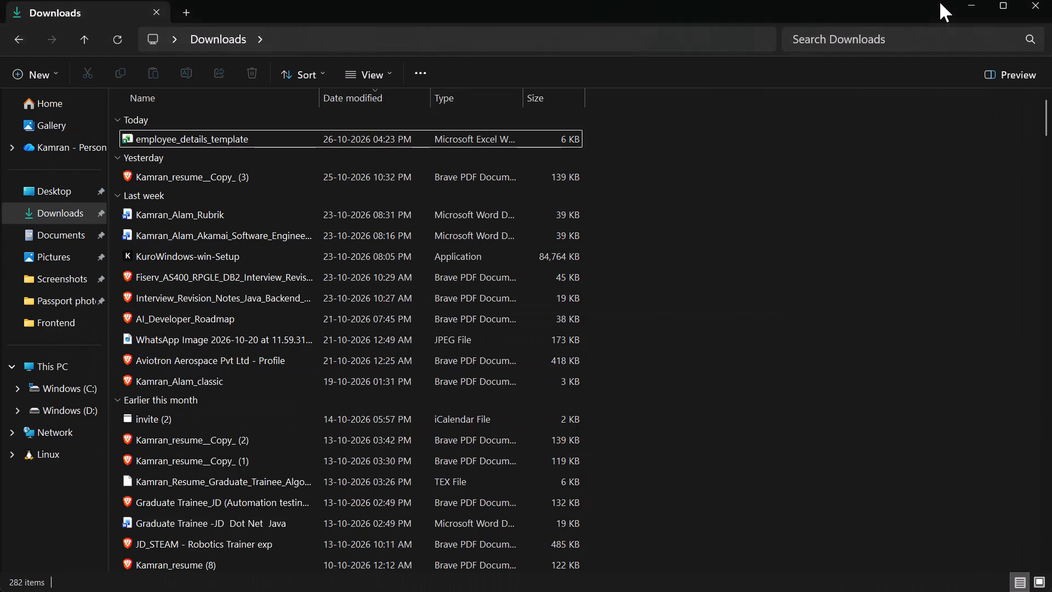
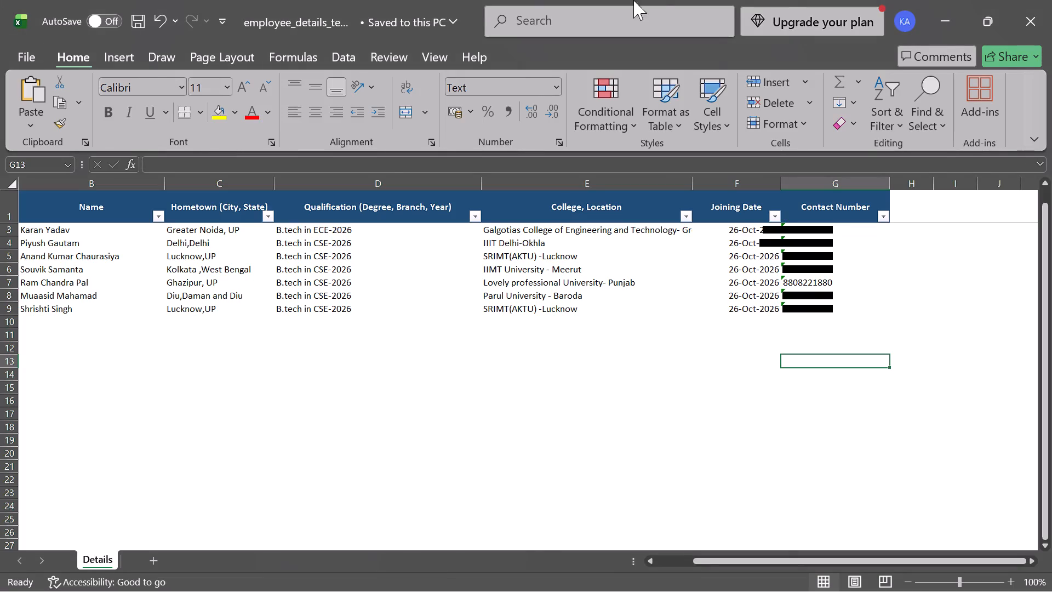
pyautogui.click(1009, 12)
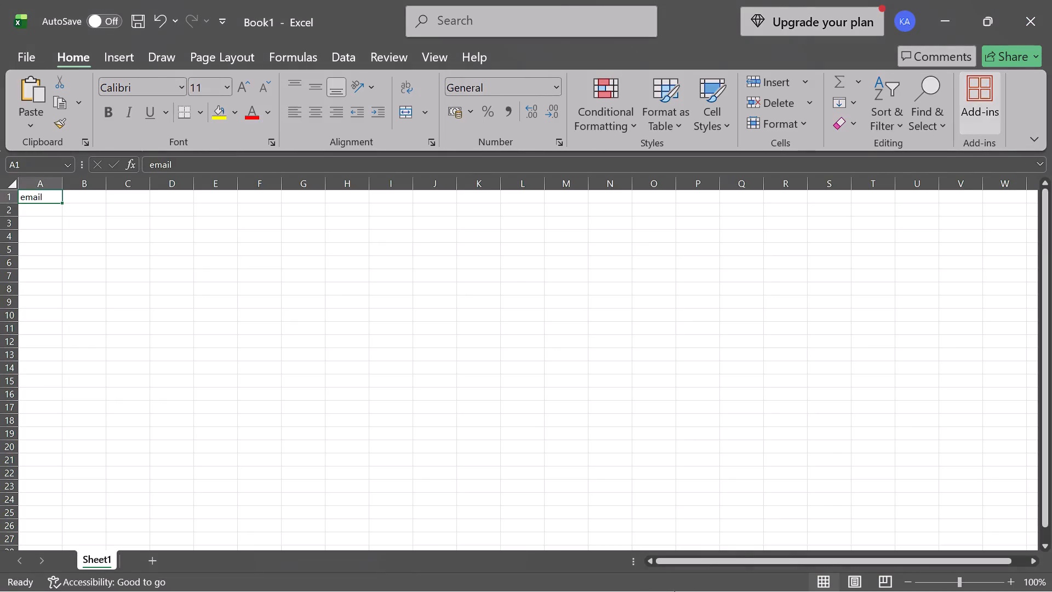
# Return to File Explorer, refresh the Downloads folder and rename the joining_details_simple workbook as "Employee details".
pyautogui.click(634, 575)
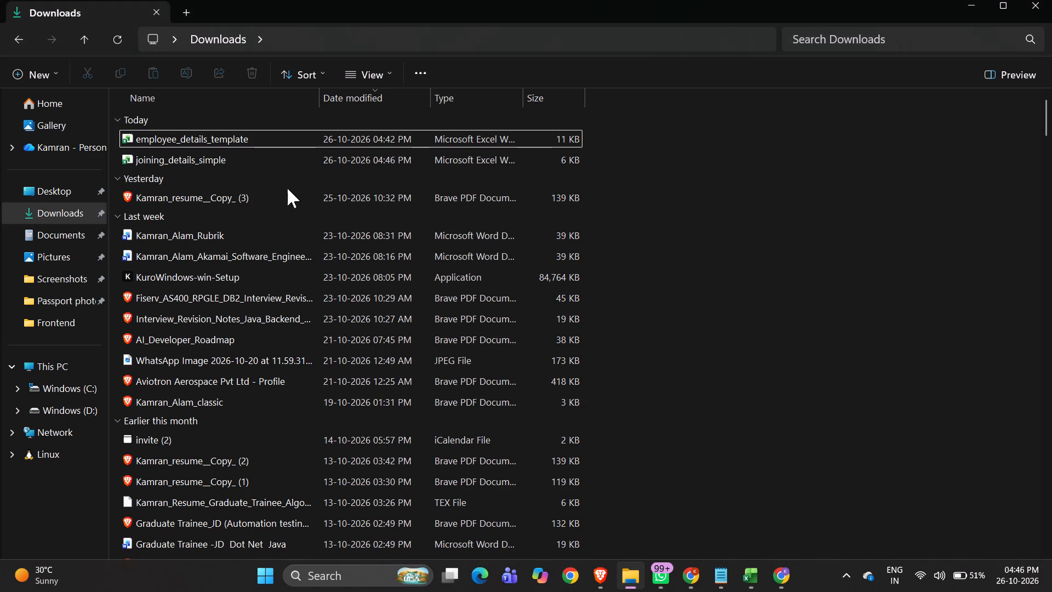
pyautogui.click(121, 41)
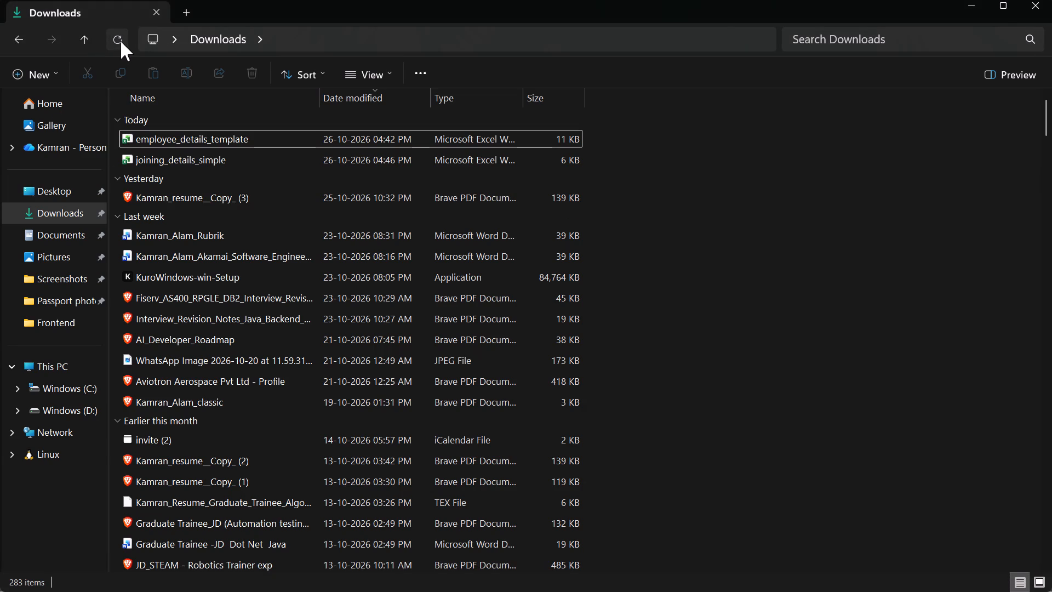
pyautogui.click(121, 41)
pyautogui.click(202, 139)
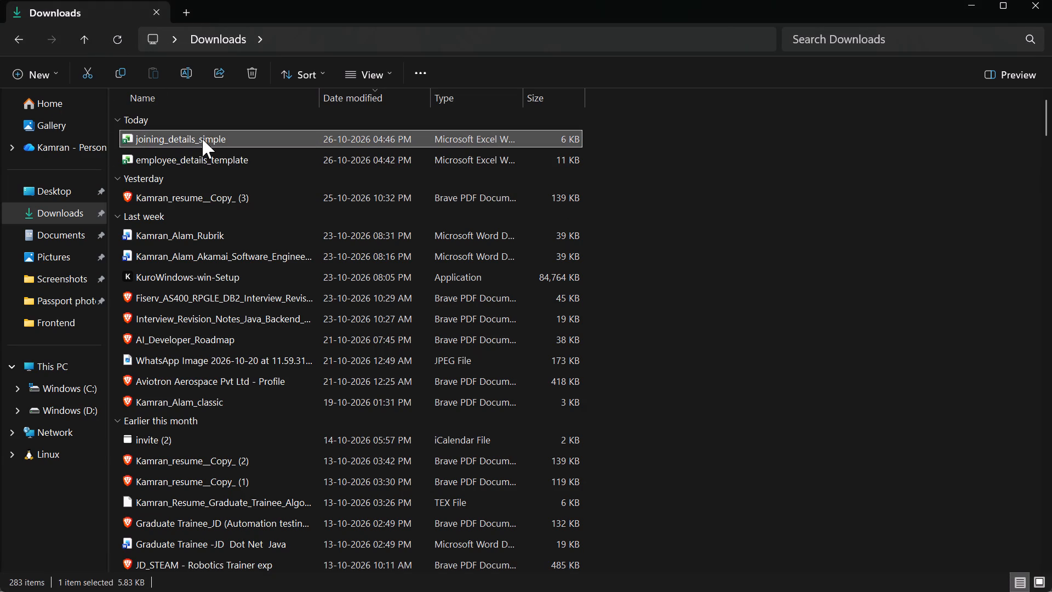
pyautogui.rightClick(202, 139)
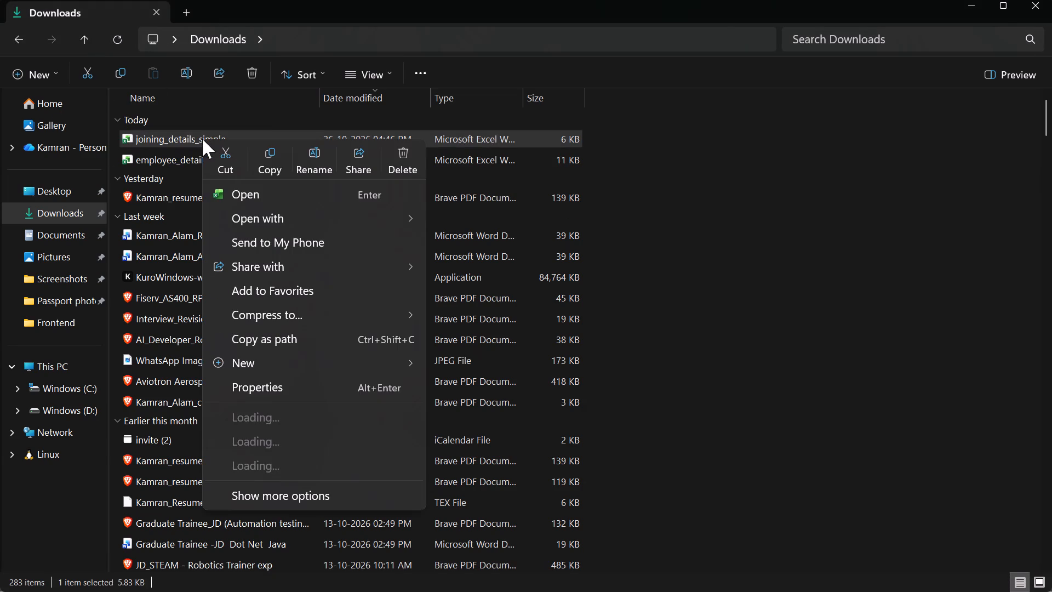
pyautogui.click(316, 161)
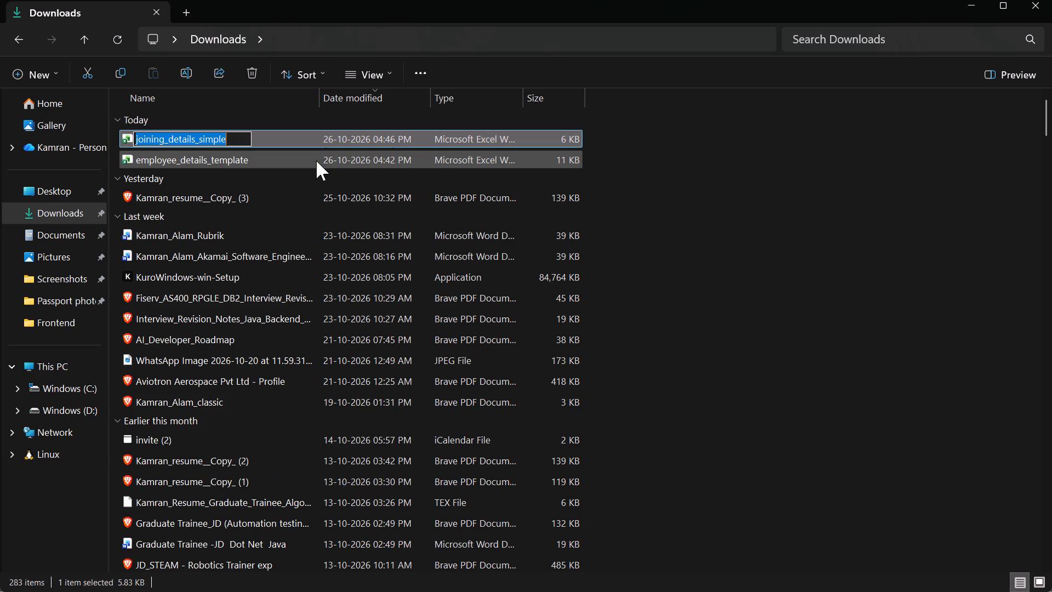
pyautogui.press('BackSpace')
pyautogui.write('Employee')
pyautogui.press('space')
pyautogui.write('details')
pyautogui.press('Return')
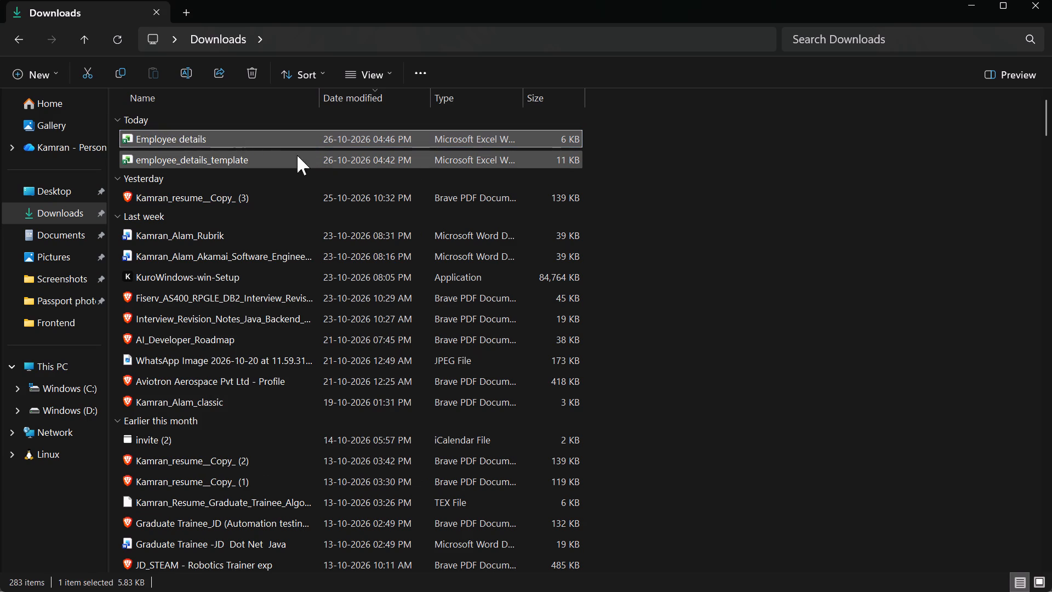
# Open the Employee details workbook from the Downloads folder and check the employee rows on the Details sheet.
pyautogui.doubleClick(237, 133)
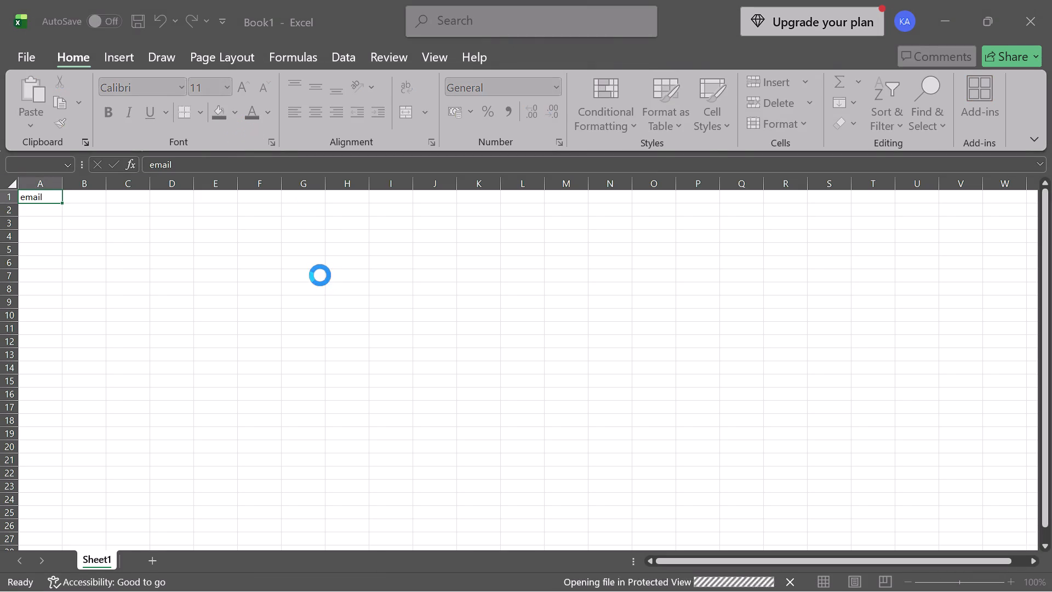
pyautogui.scroll(4, 320, 275)
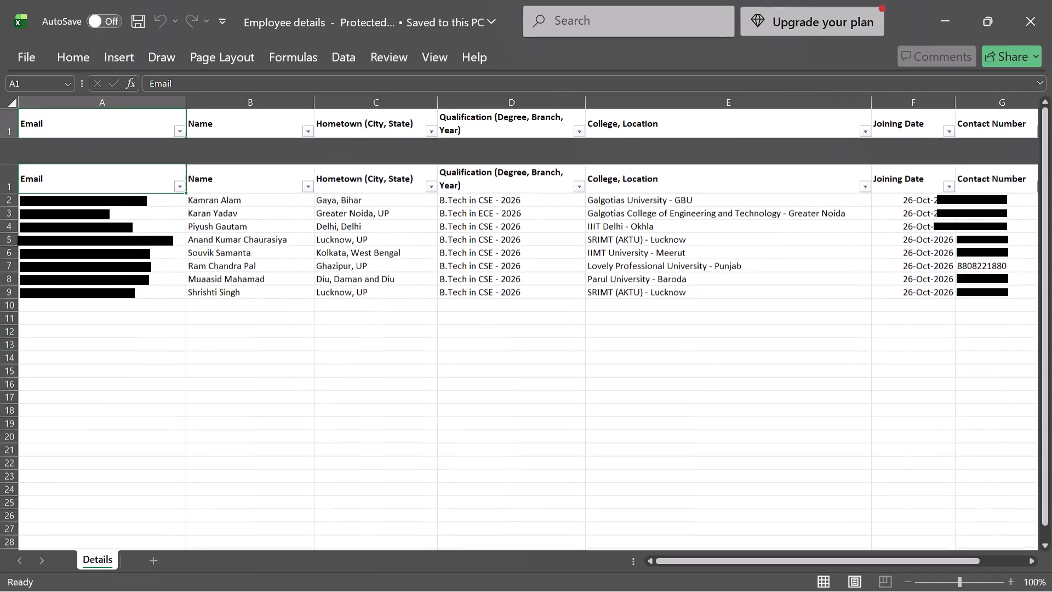
pyautogui.scroll(1, 320, 275)
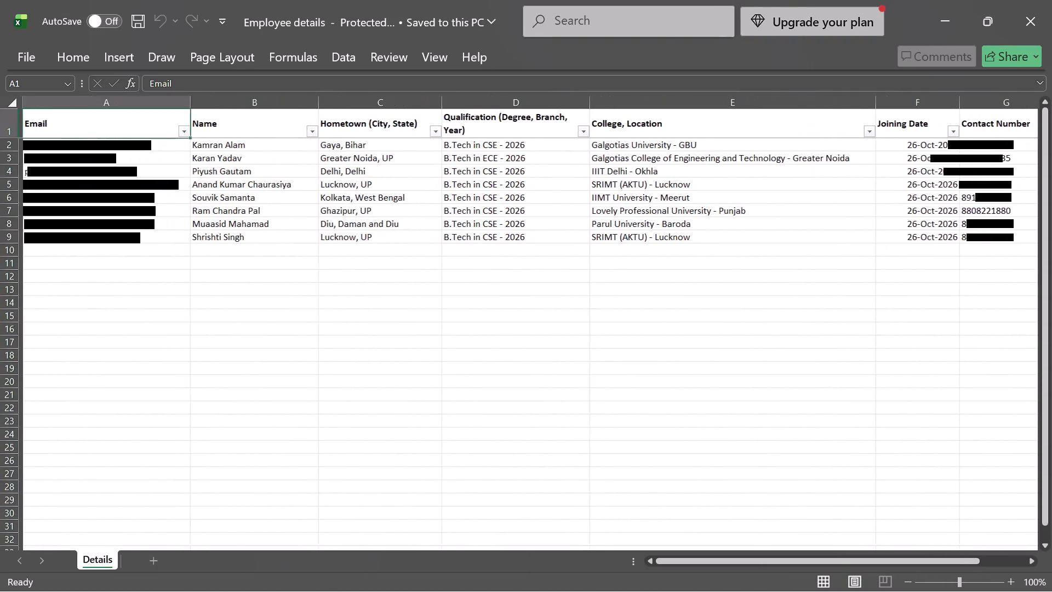